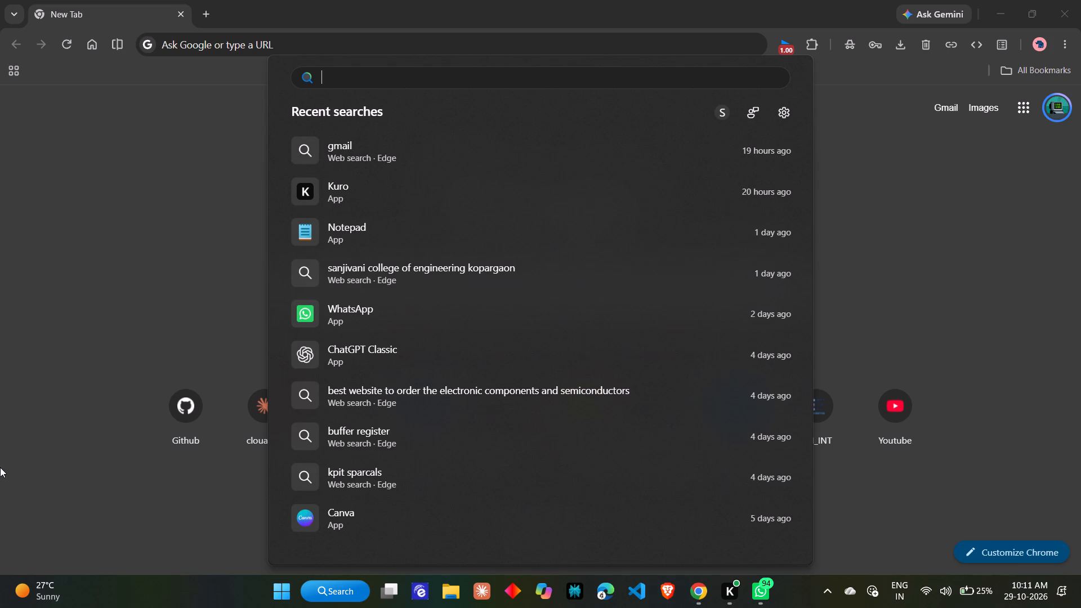
Open the Canva desktop app from the recent searches and maximize its window.
click(367, 522)
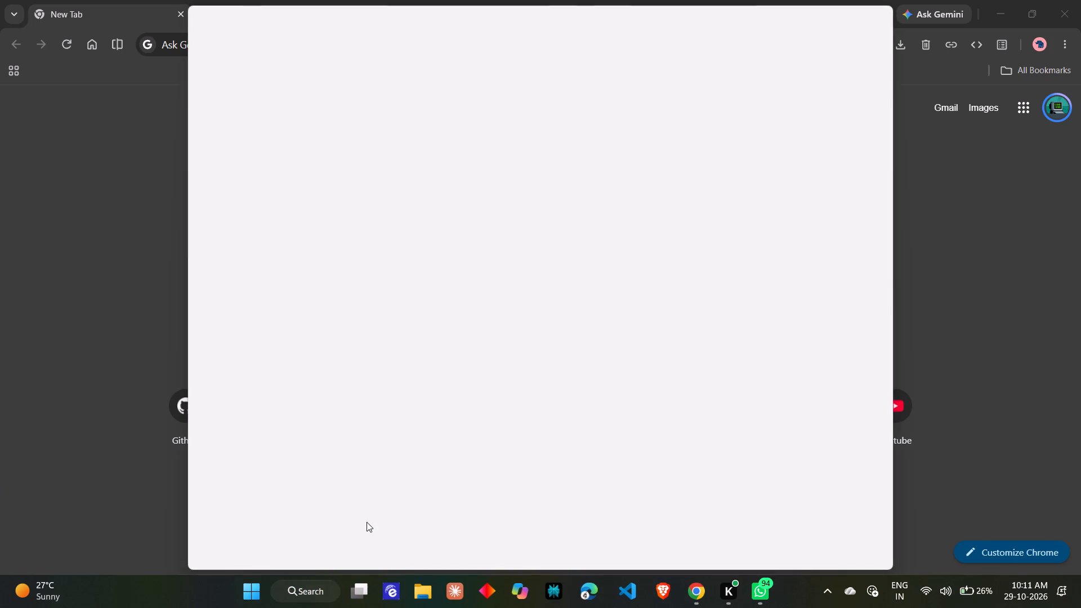
click(845, 28)
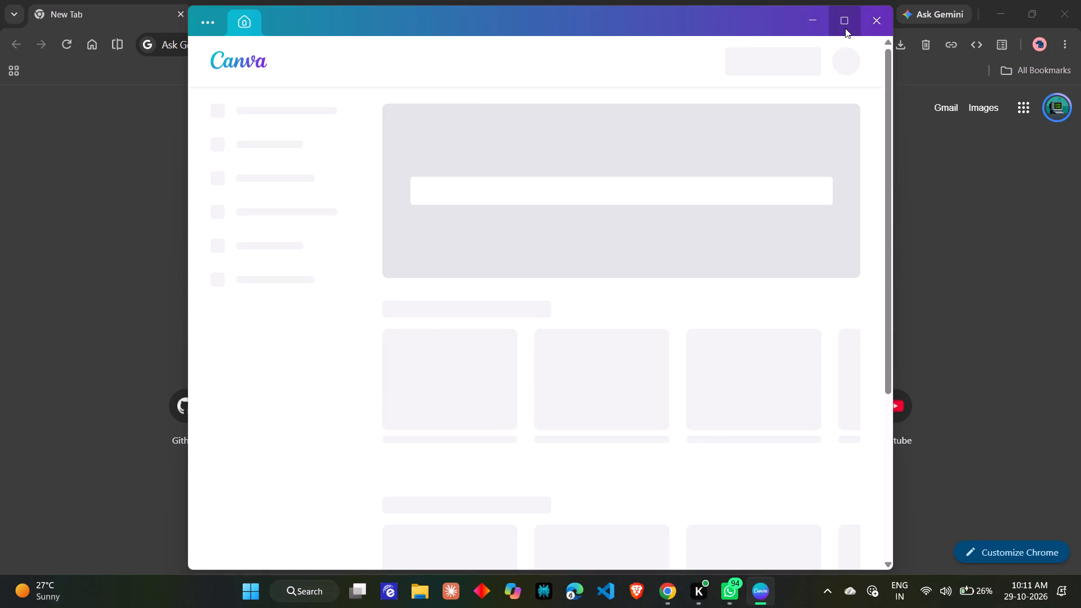
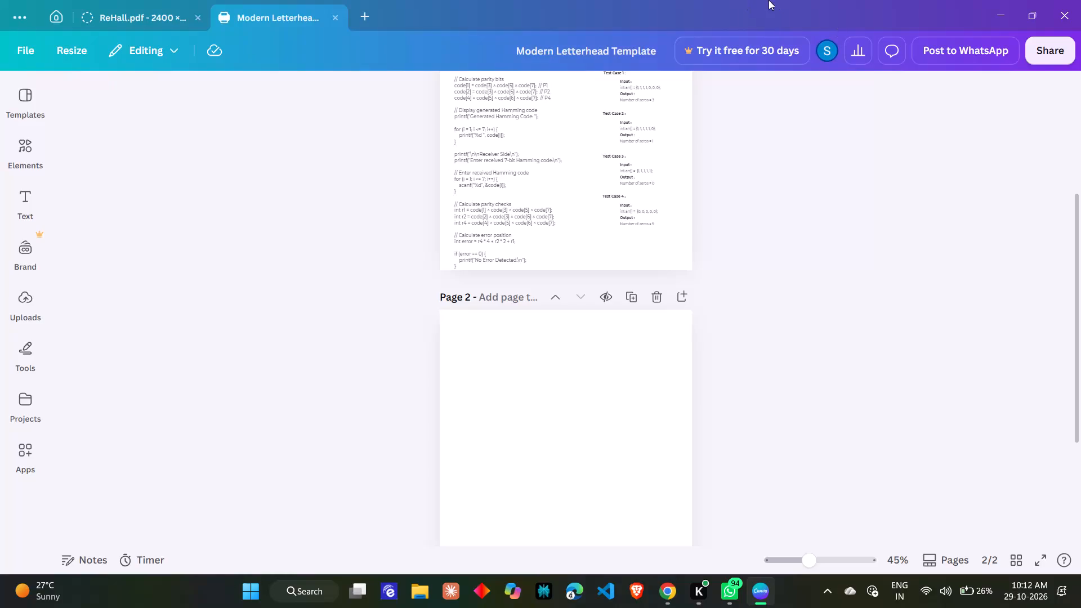
Close the open Modern Letterhead Template and ReHall.pdf designs.
click(333, 20)
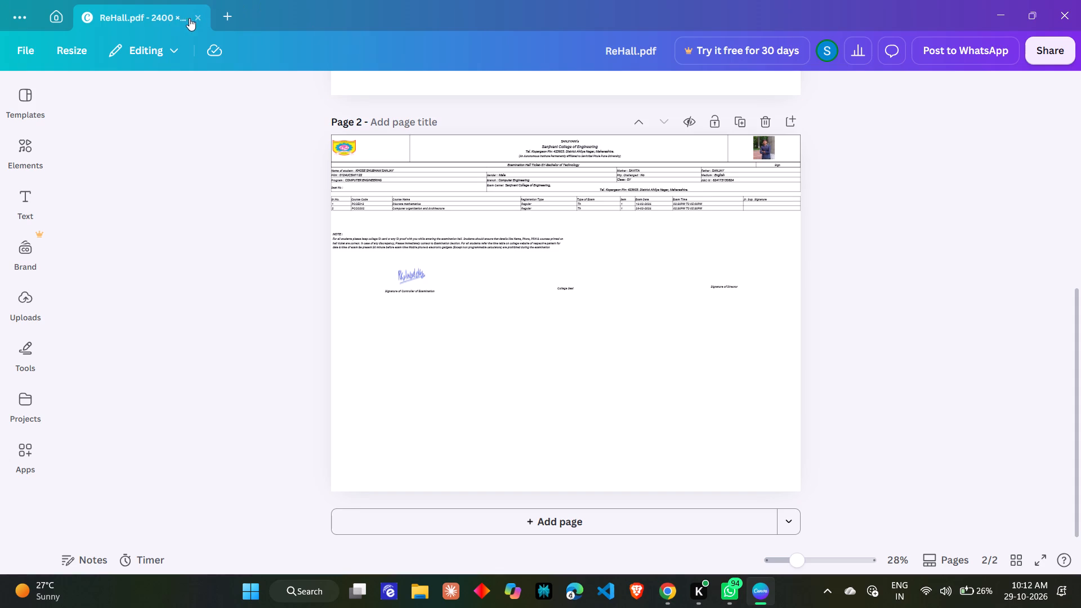
click(198, 17)
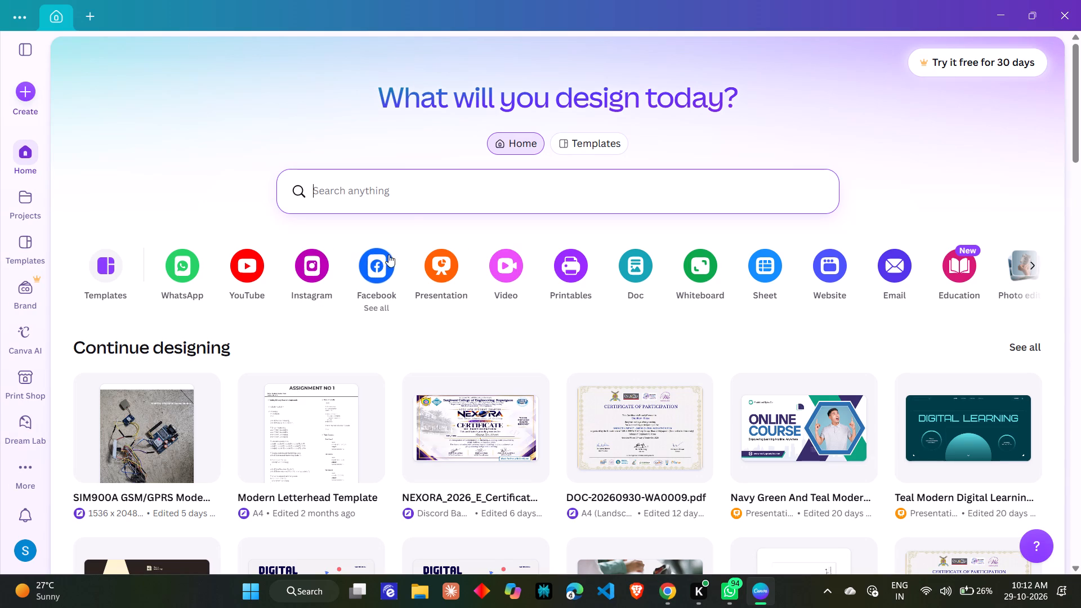
Search Canva for "linkdin banner".
click(407, 196)
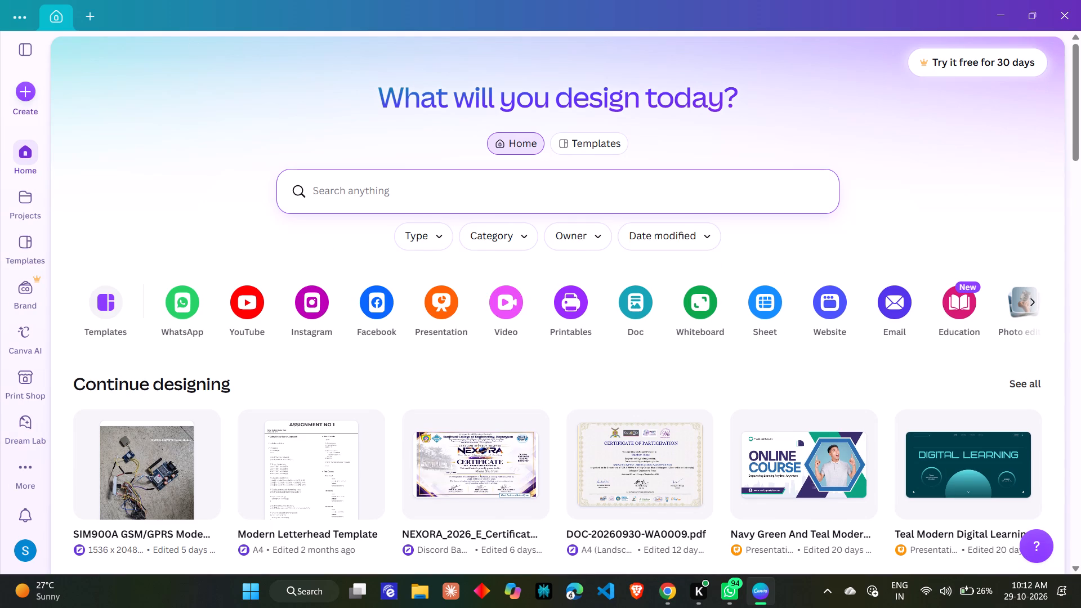
text(linkdin banner)
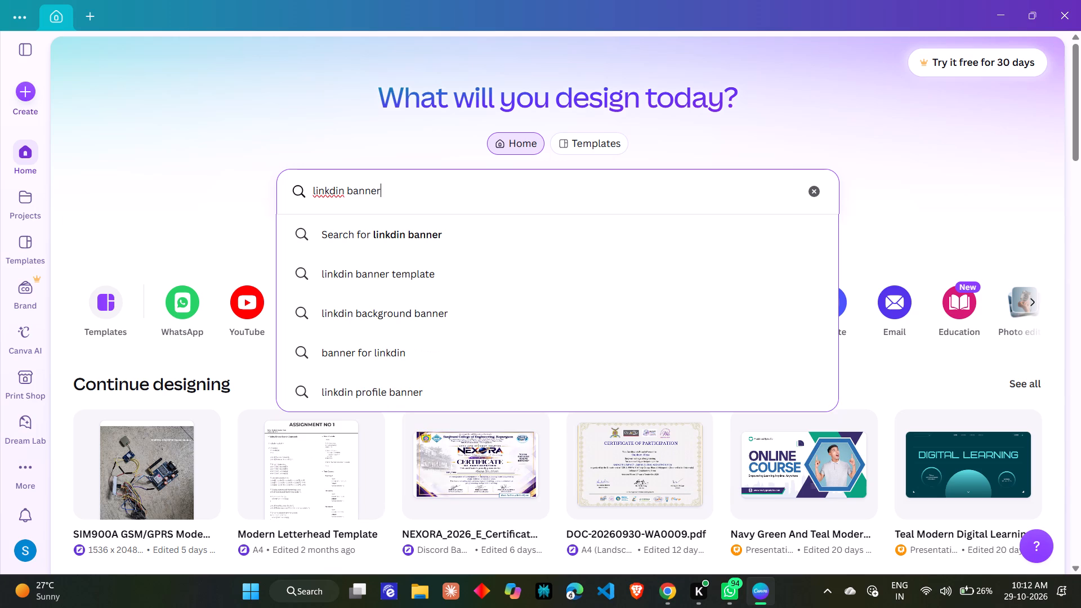
key(Down)
key(space)
key(Return)
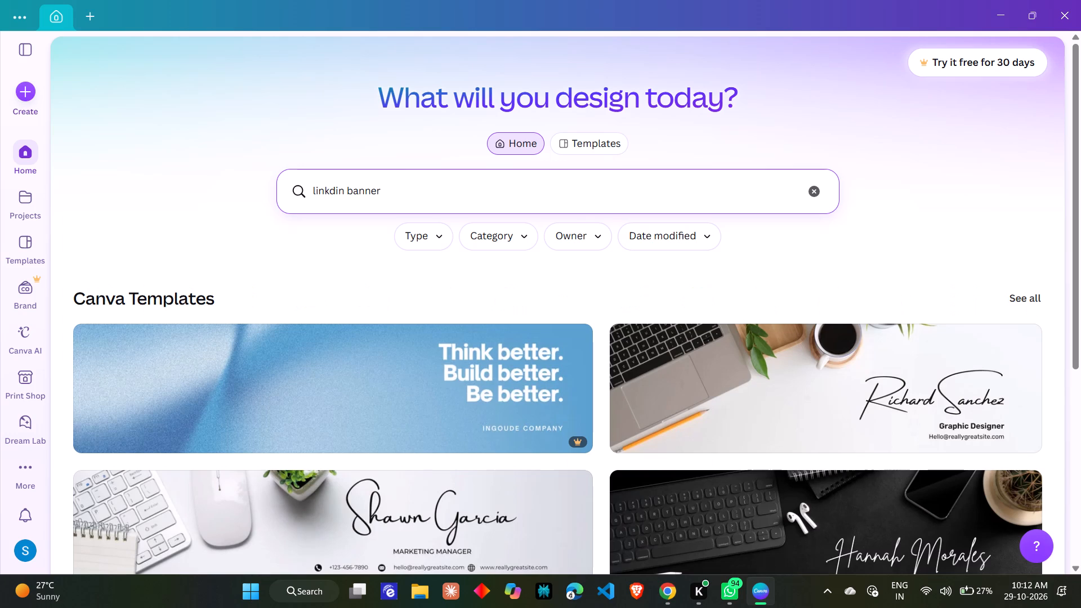
Browse the banner templates and open the White Minimalist Profile LinkedIn Banner with the laptop and coffee cup for customising.
scroll(757, 360, down, 2)
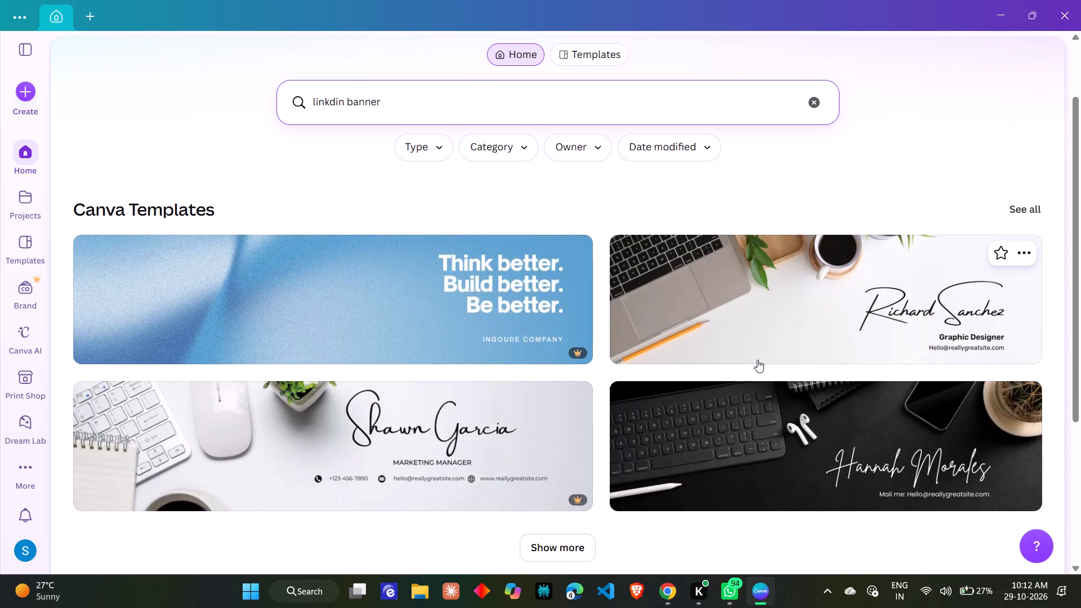
scroll(757, 360, down, 2)
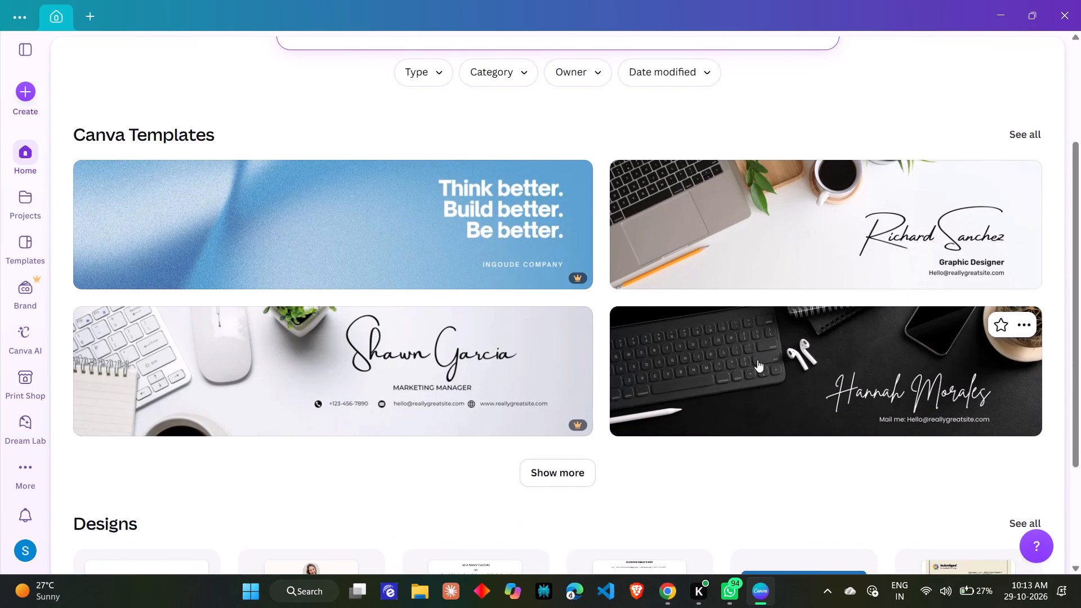
scroll(757, 360, down, 1)
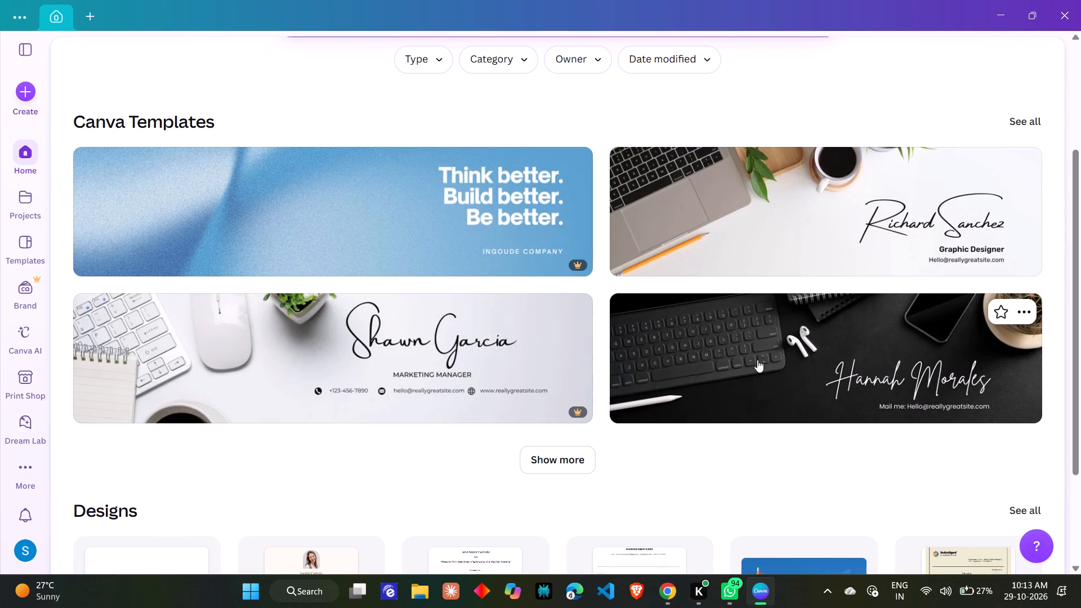
scroll(757, 360, down, 2)
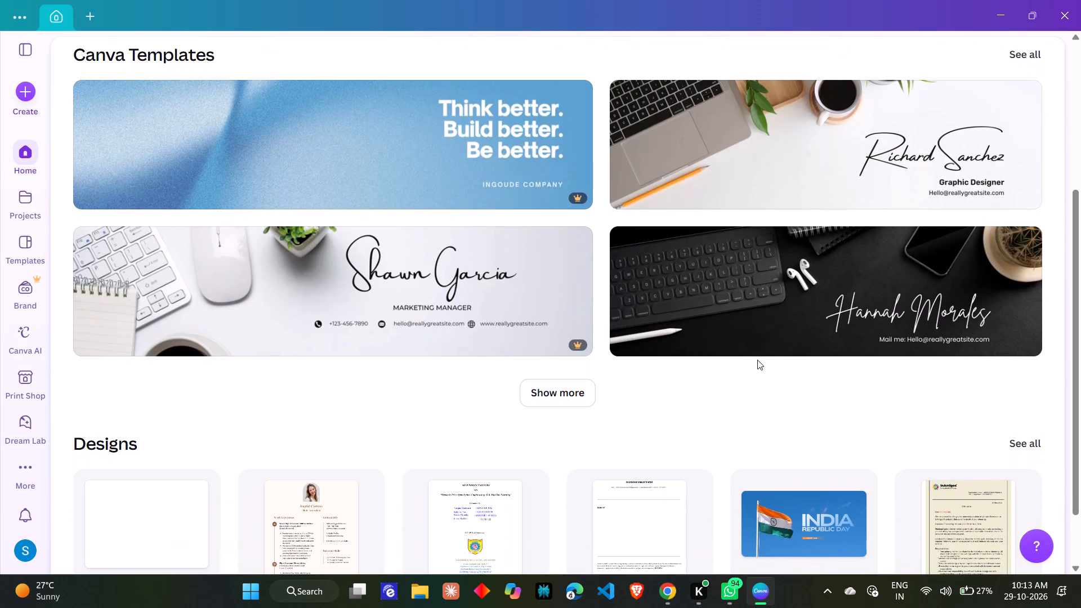
scroll(757, 360, down, 1)
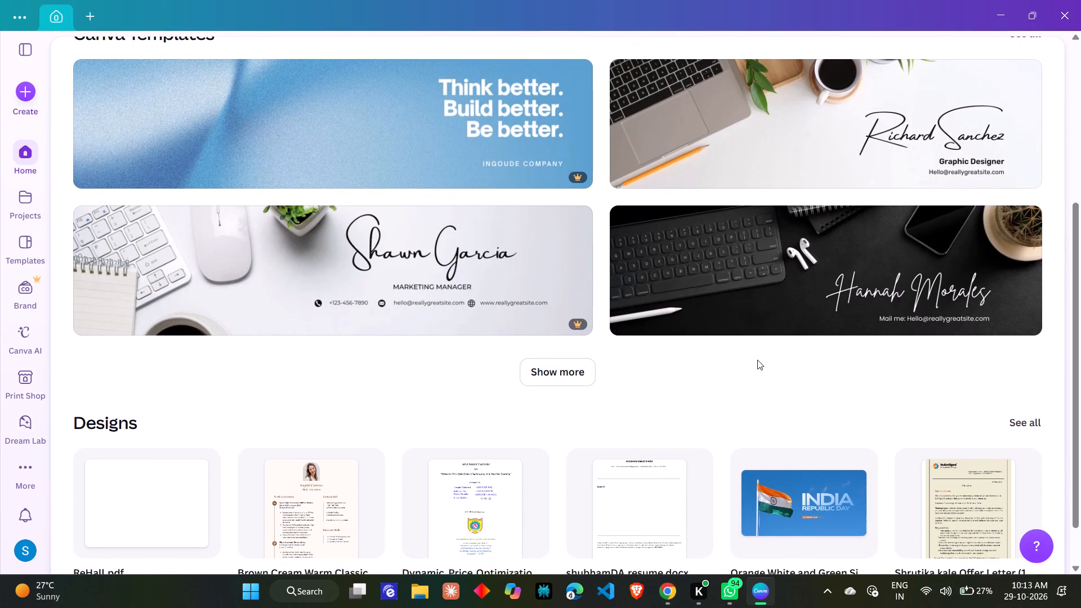
scroll(757, 360, up, 2)
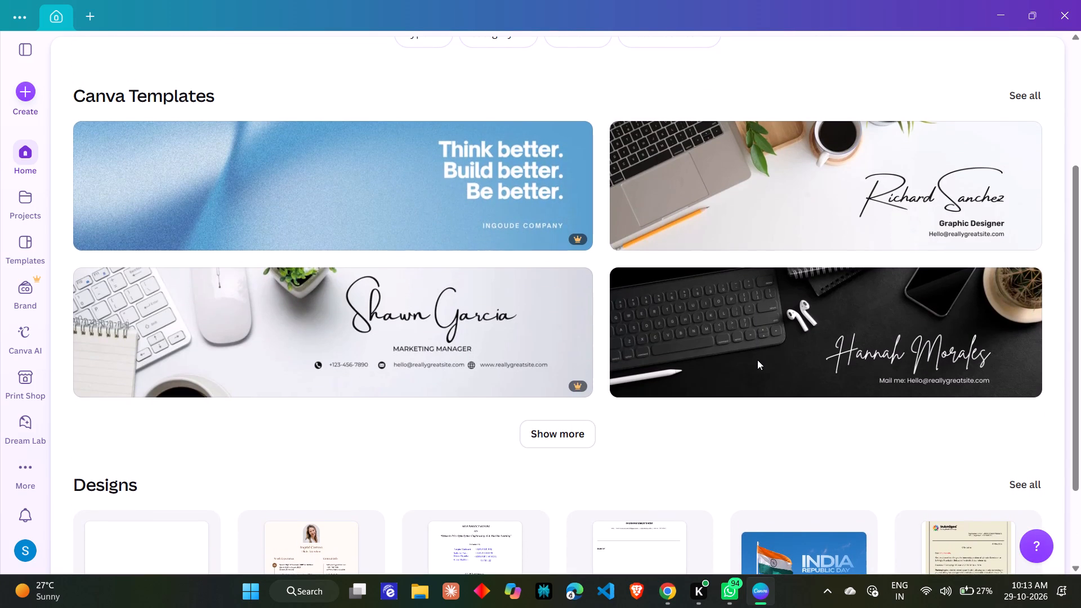
scroll(757, 360, up, 1)
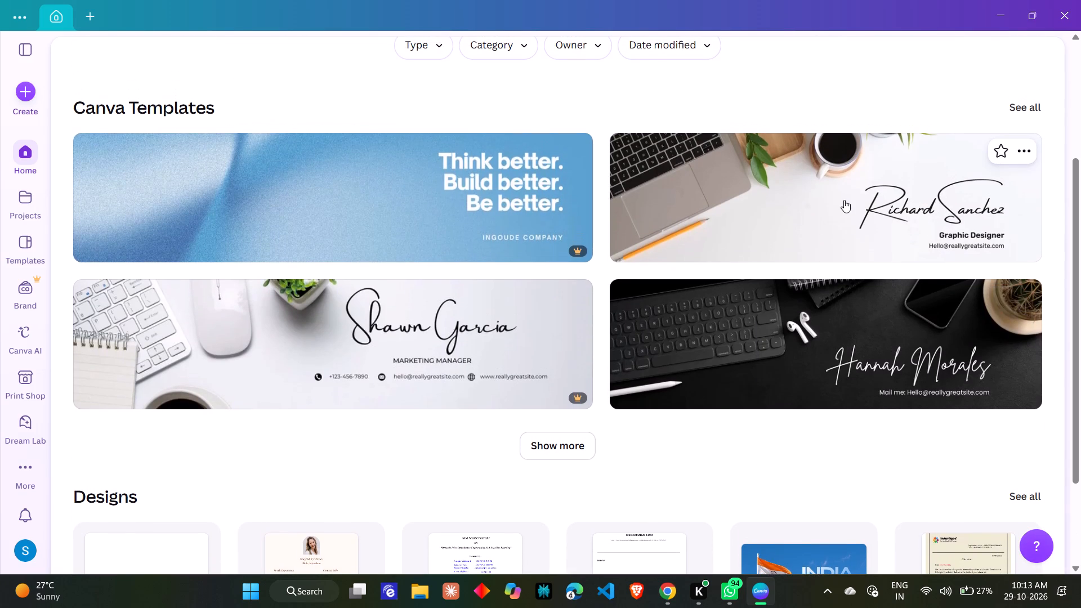
right_click(844, 200)
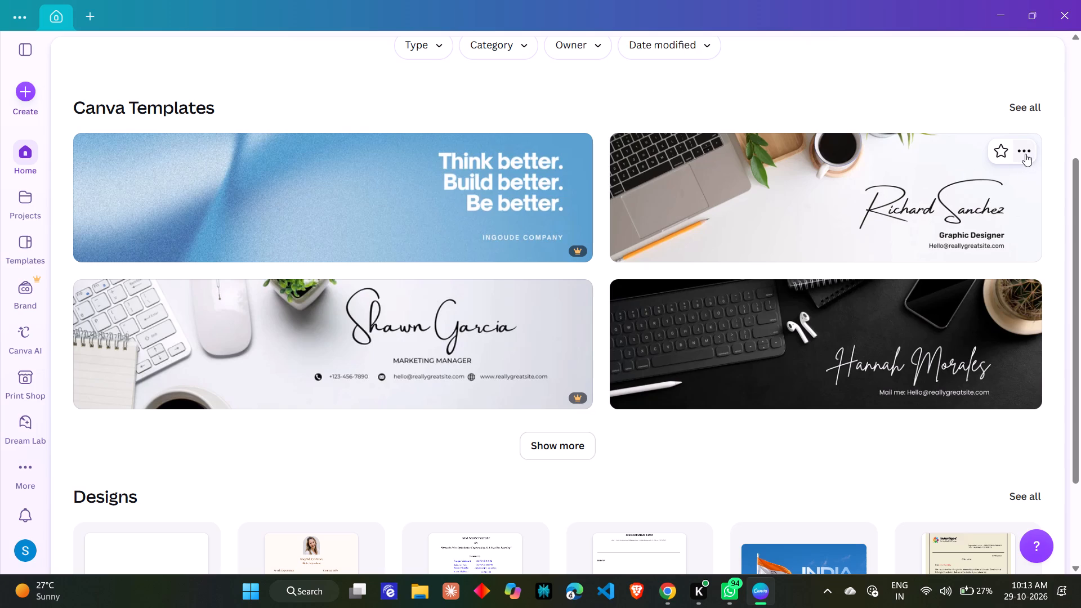
click(1025, 154)
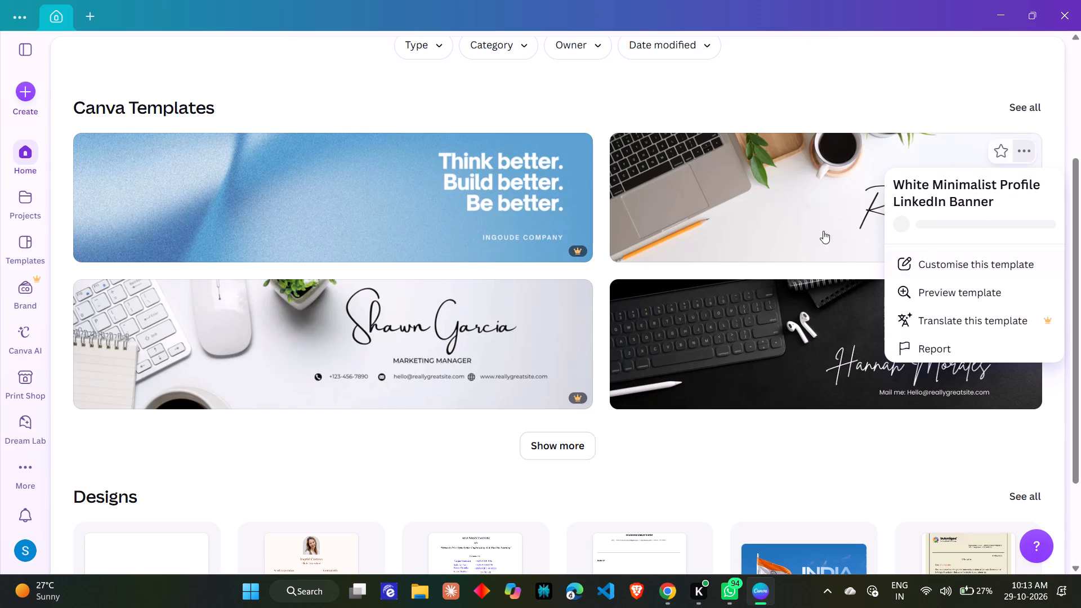
click(944, 263)
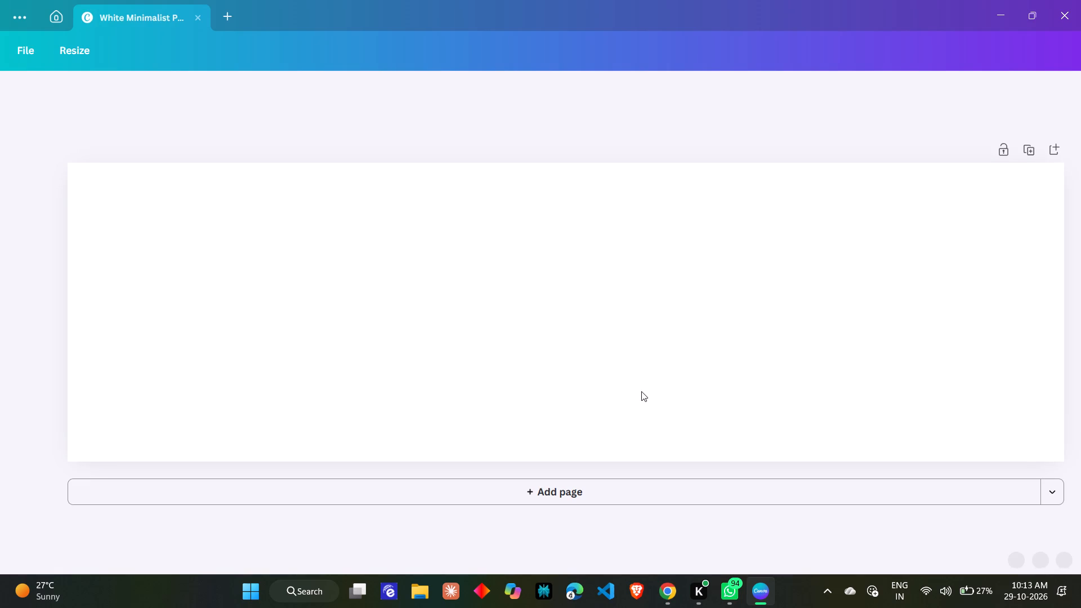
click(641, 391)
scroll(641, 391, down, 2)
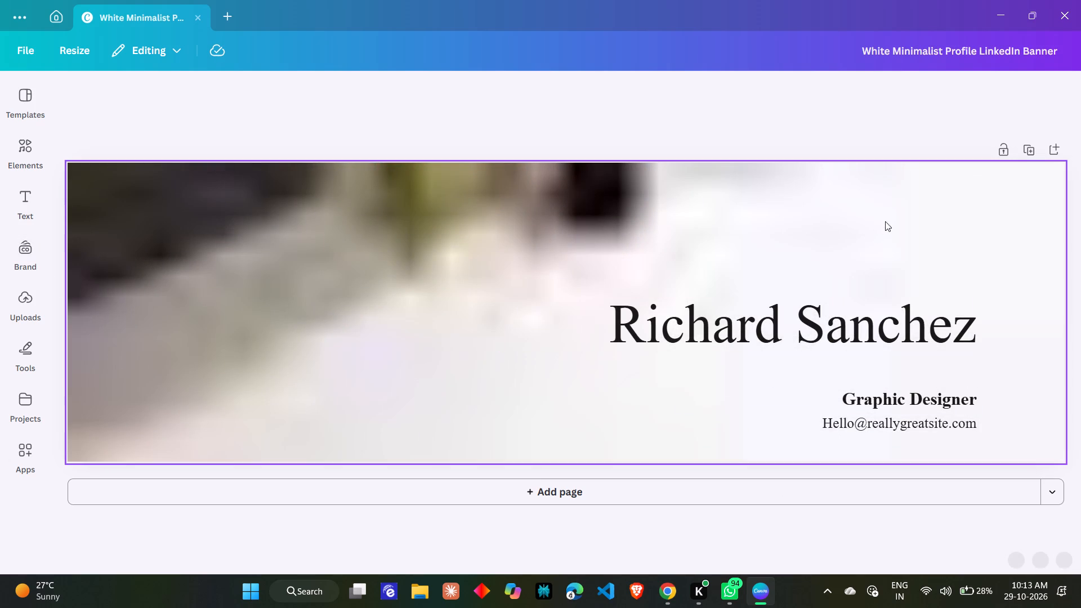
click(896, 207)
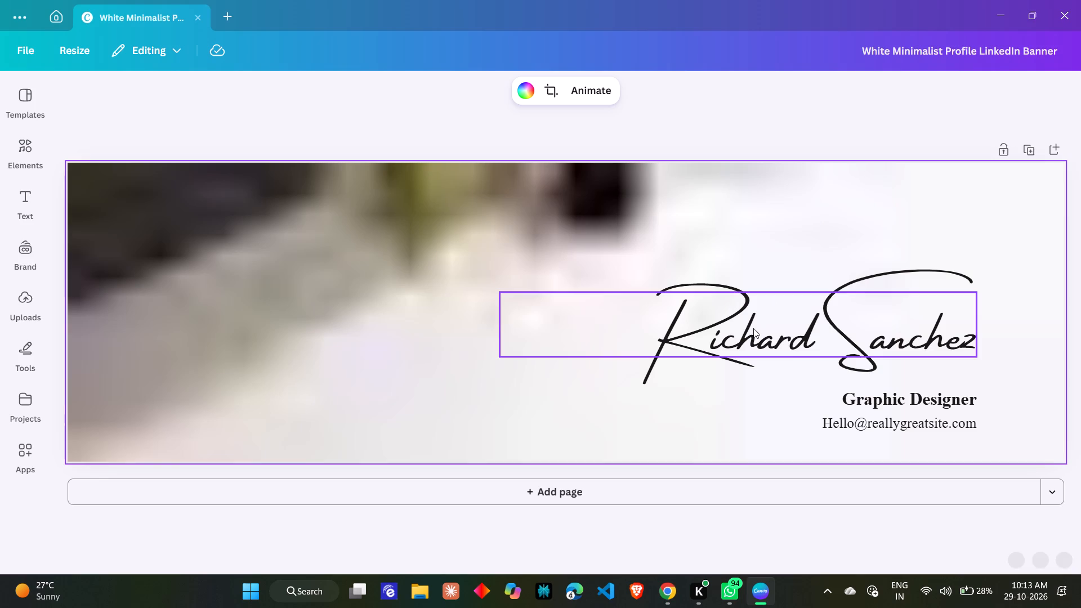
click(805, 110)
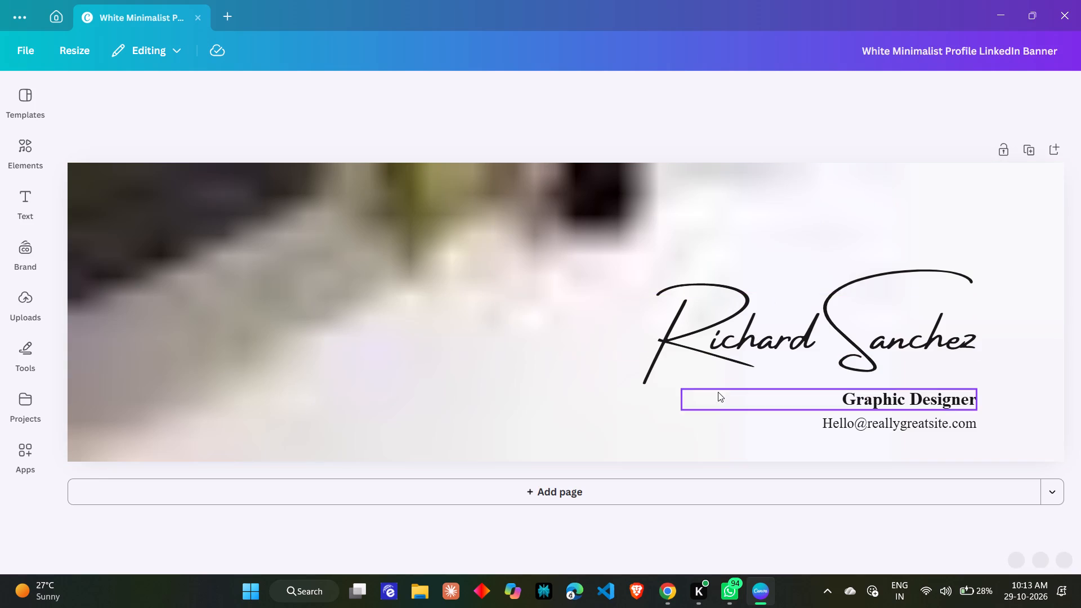
Remove the large signature-style name text above the job title on the banner.
drag(749, 299, 749, 308)
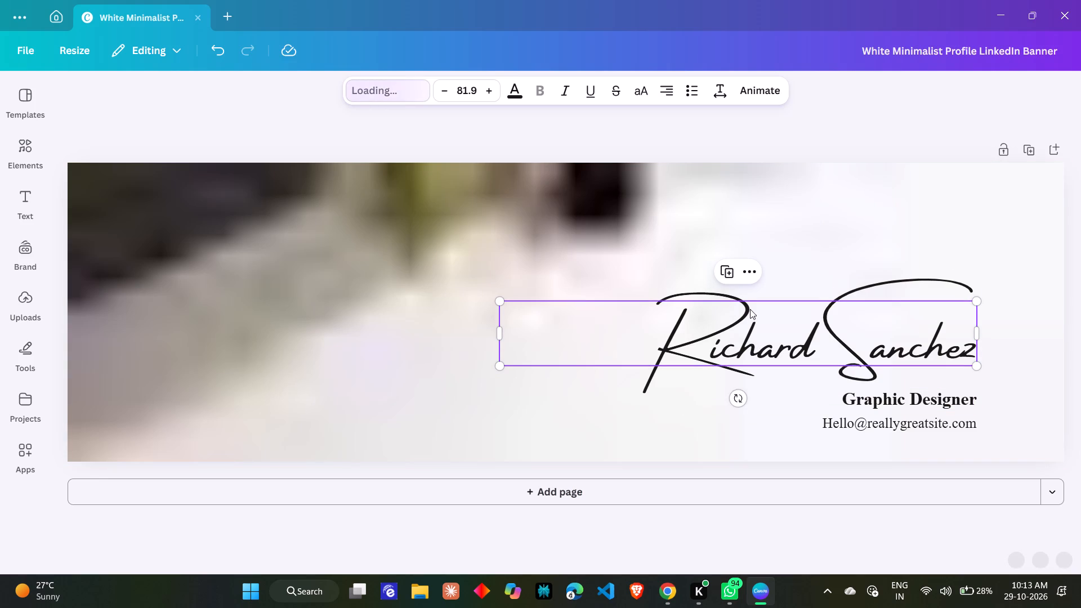
drag(752, 306, 762, 301)
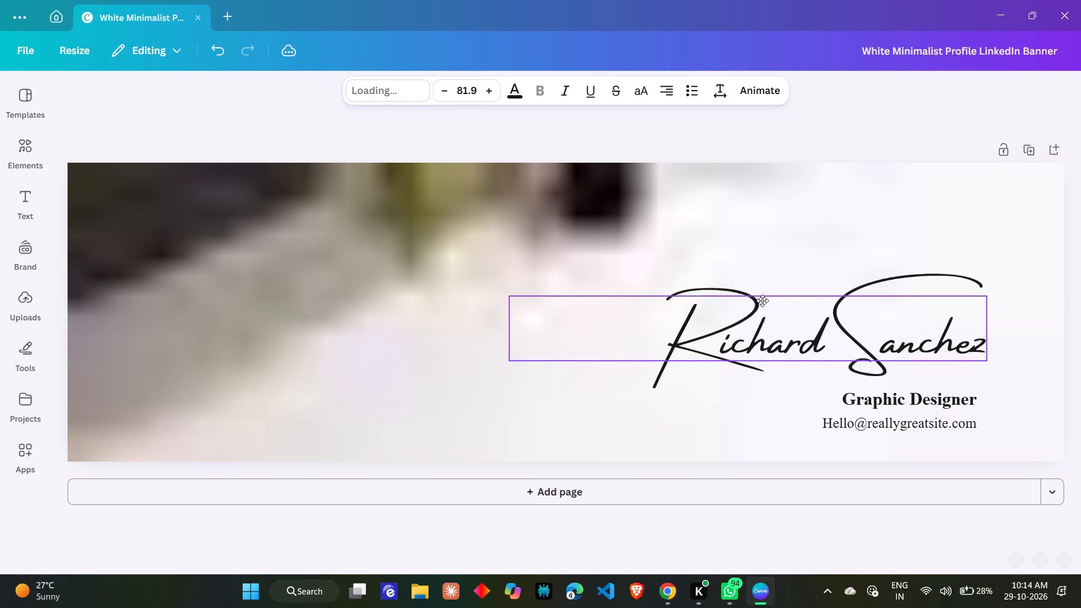
drag(762, 301, 765, 300)
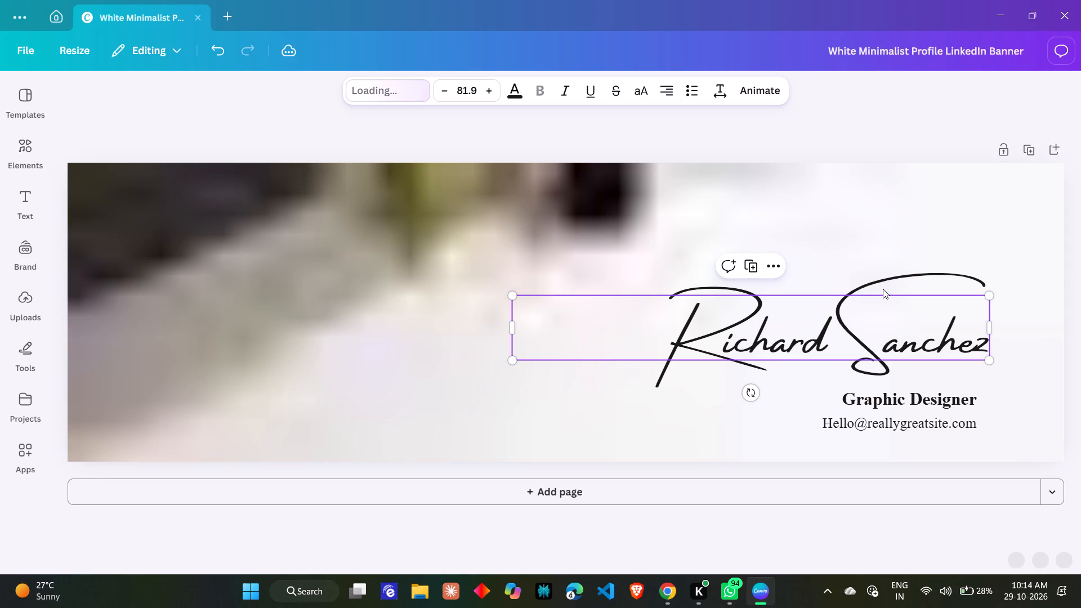
key(Delete)
click(875, 321)
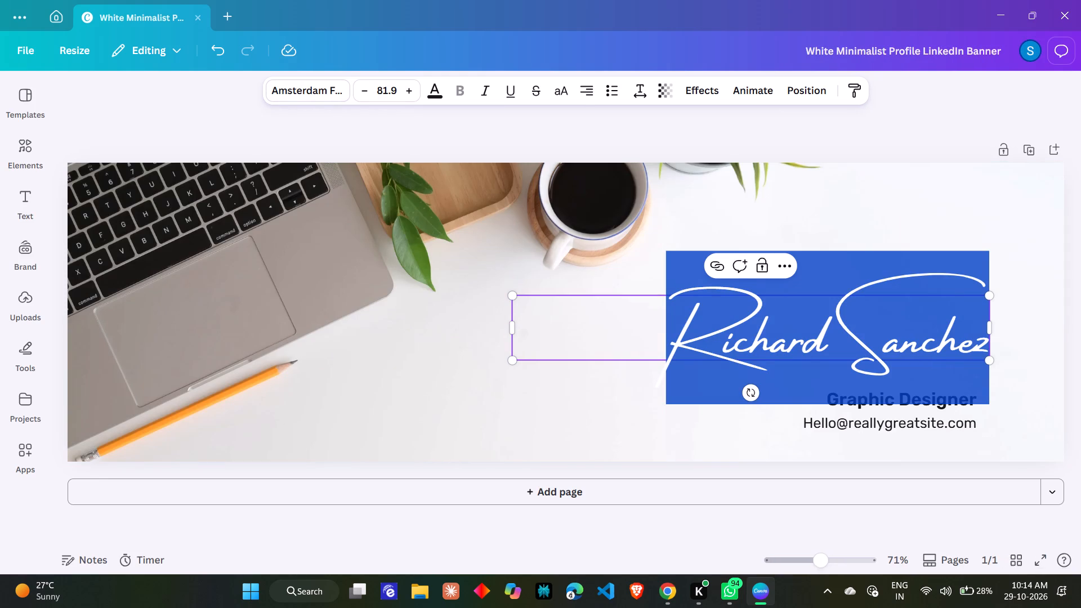
key(BackSpace)
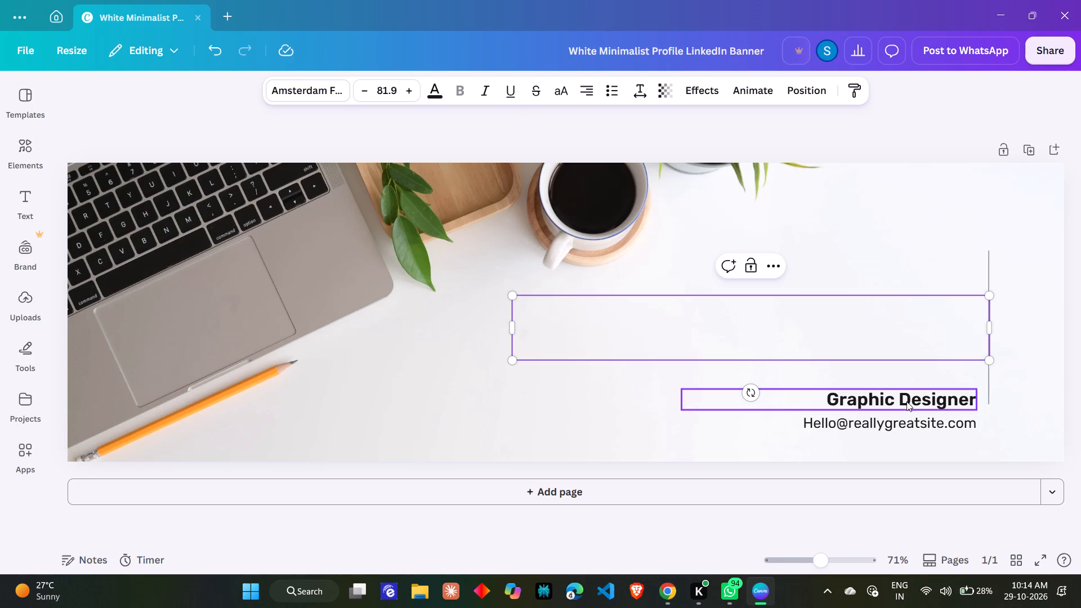
Replace the job title text "Graphic Designer" with "Computer Science Engineer".
click(895, 404)
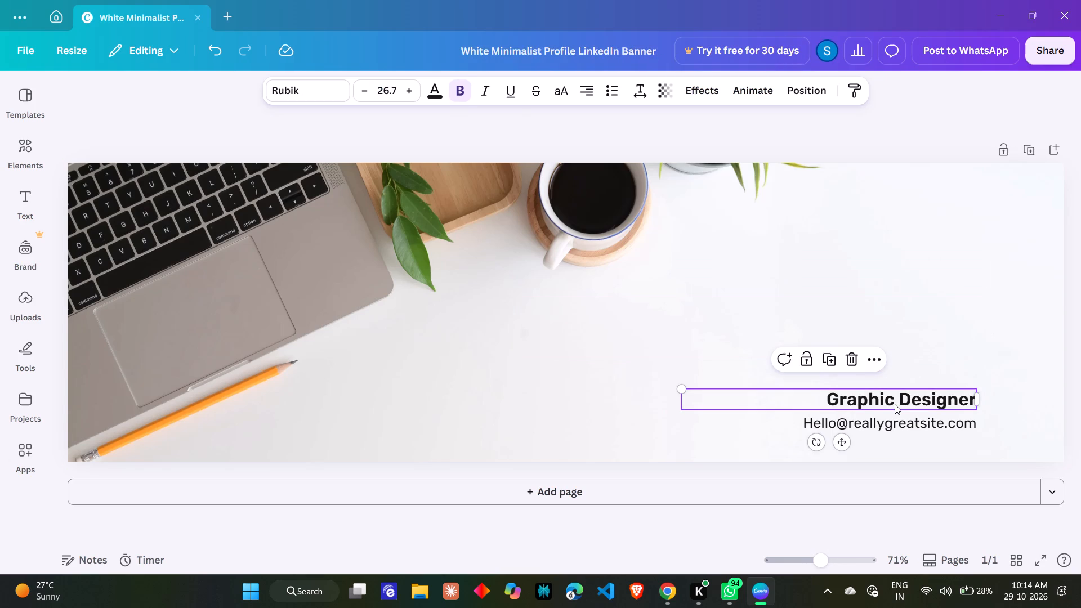
click(903, 401)
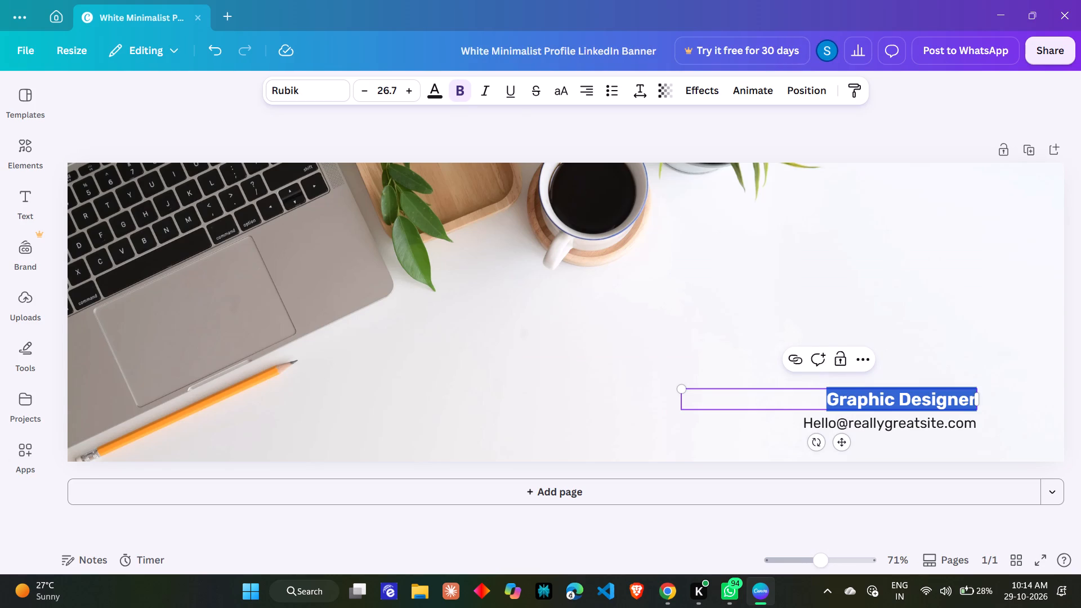
text(Cp)
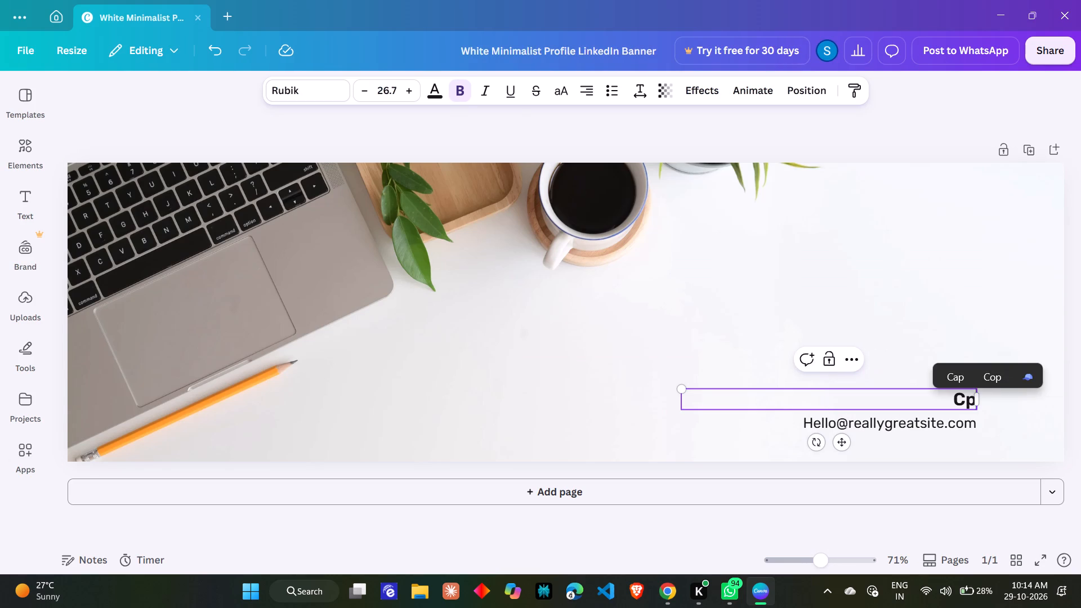
key(BackSpace)
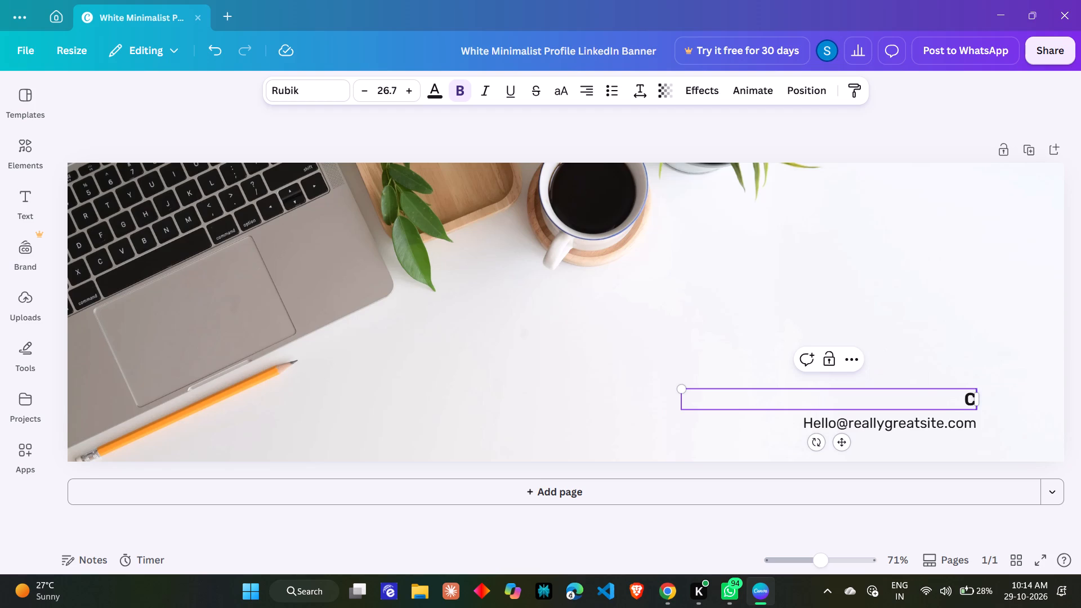
text(omp)
text(ut)
text(er)
key(space)
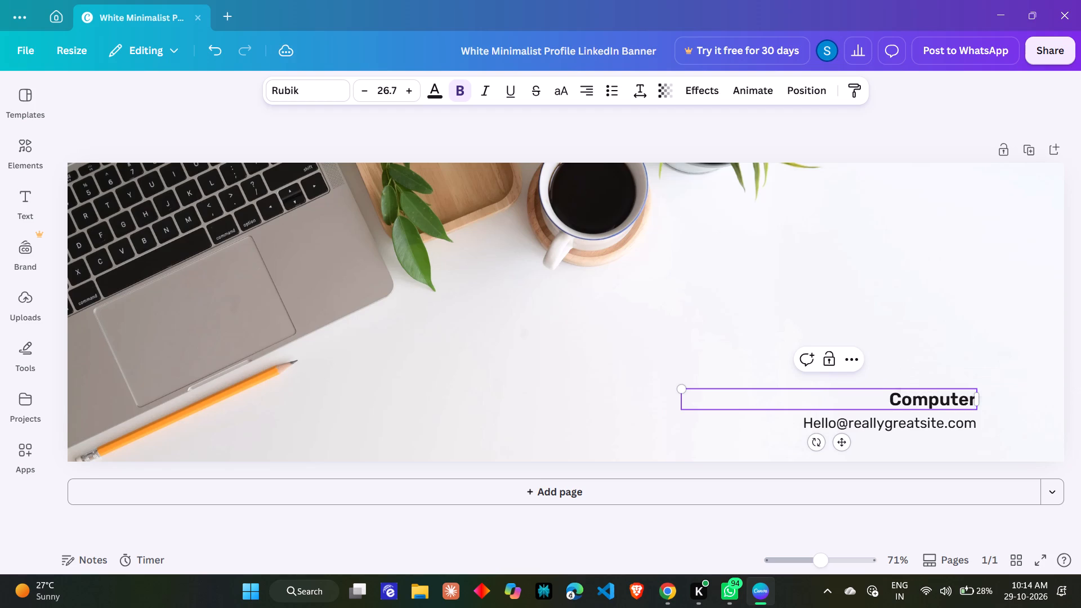
text(Sci)
text(ence)
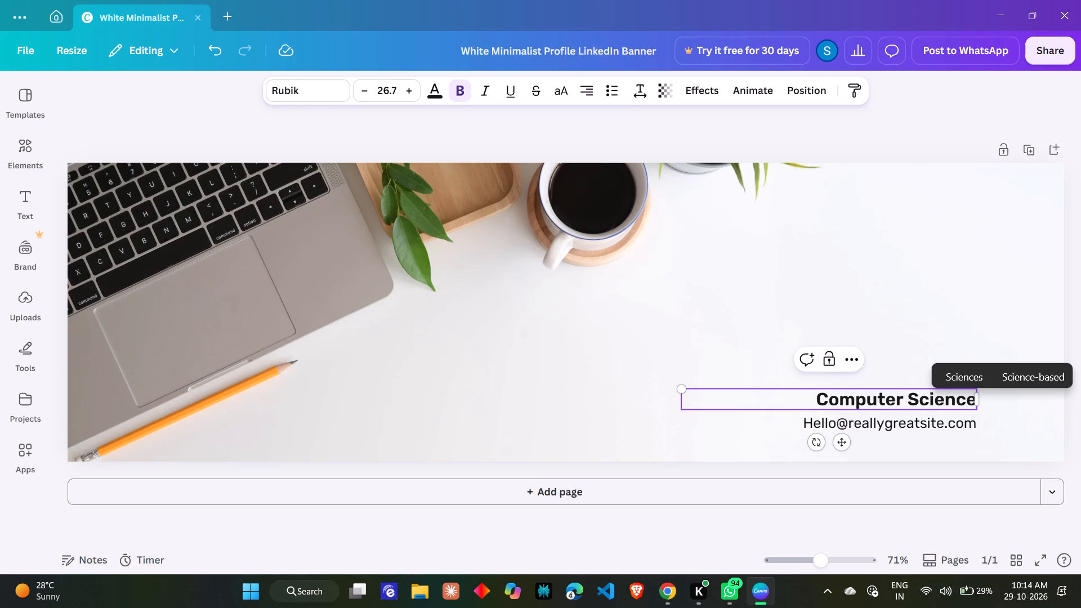
key(space)
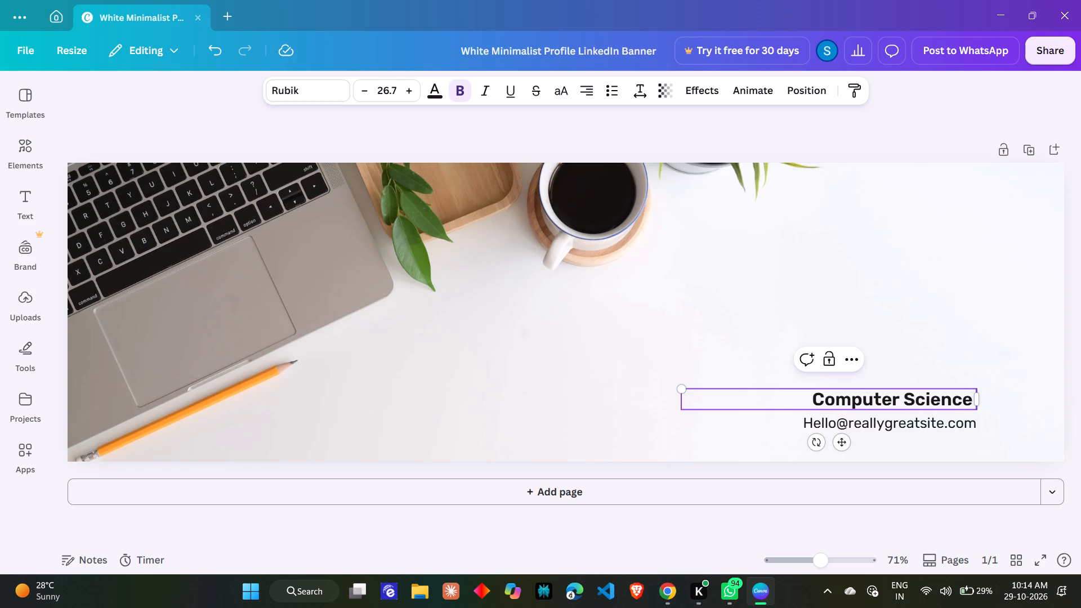
key(shift+e)
text(nginn)
text(err)
key(BackSpace)
key(BackSpace)
key(BackSpace)
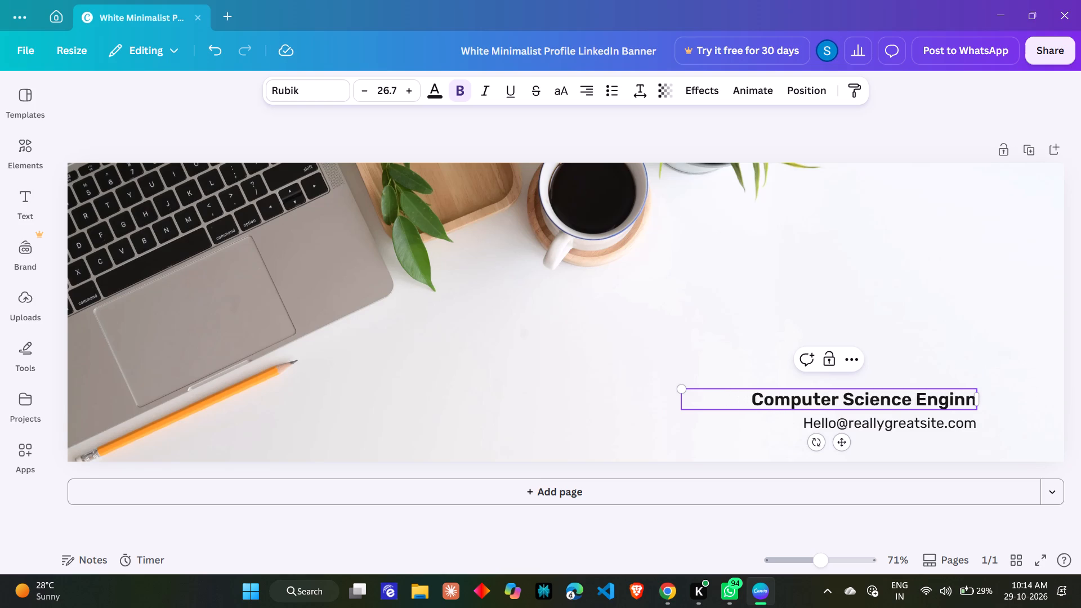
key(BackSpace)
key(BackSpace)
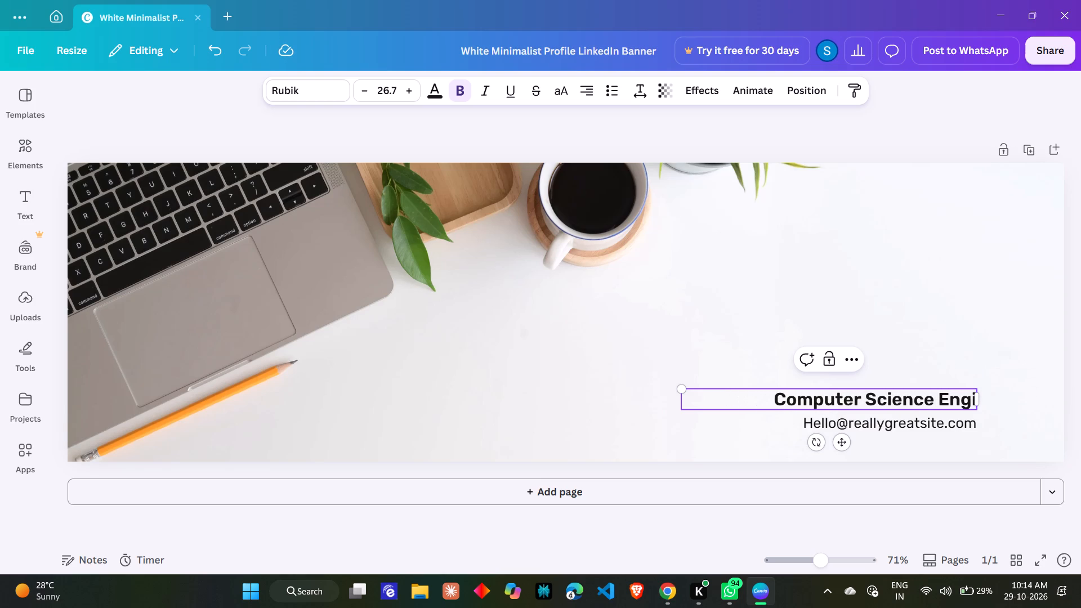
text(nee)
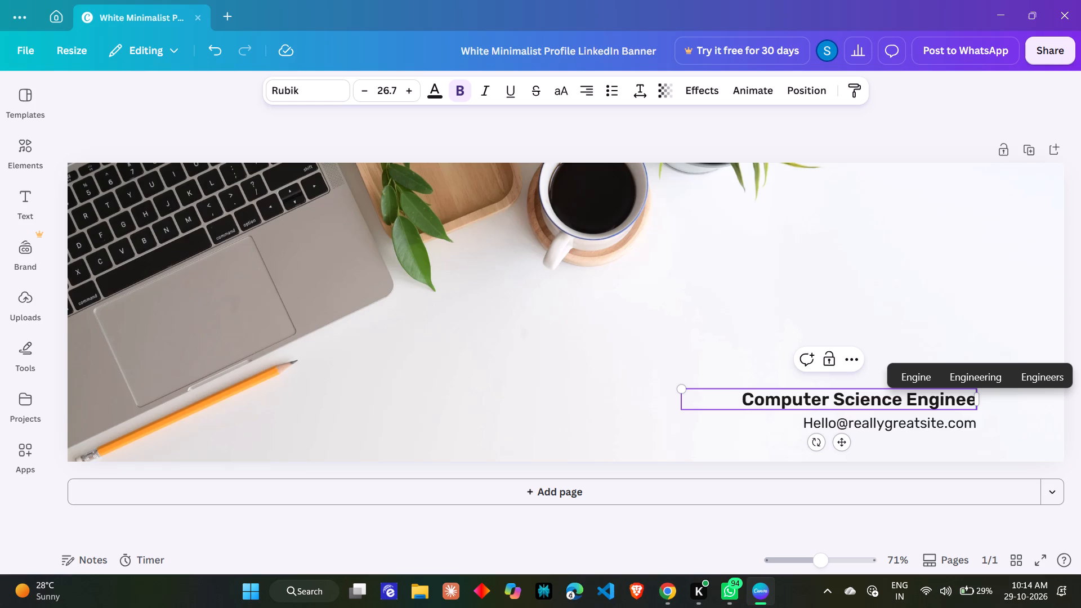
key(Up)
key(Right)
key(space)
key(BackSpace)
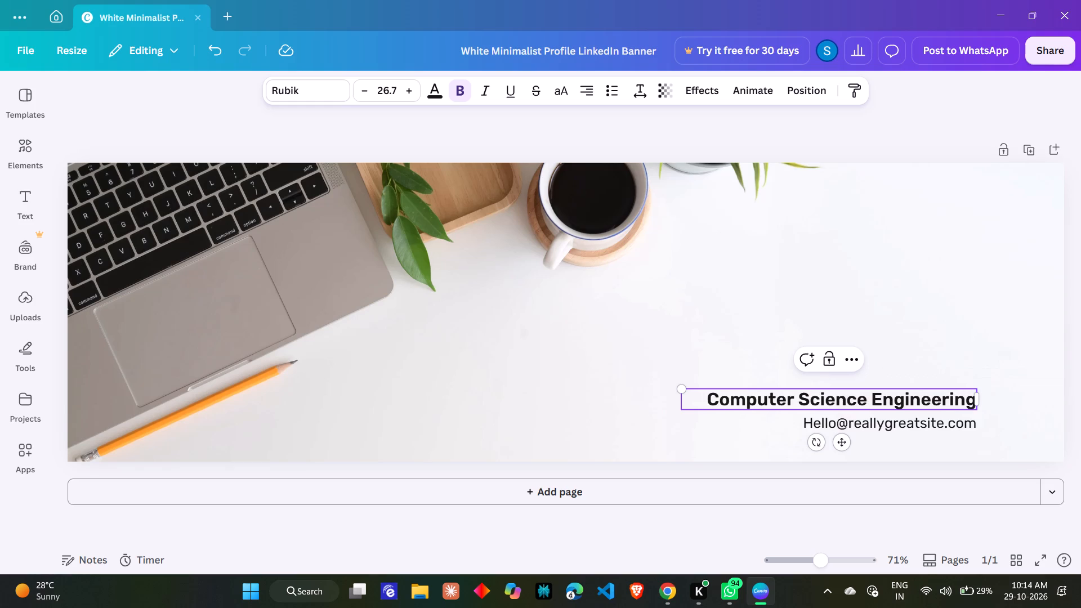
key(BackSpace)
key(BackSpace)
key(BackSpace)
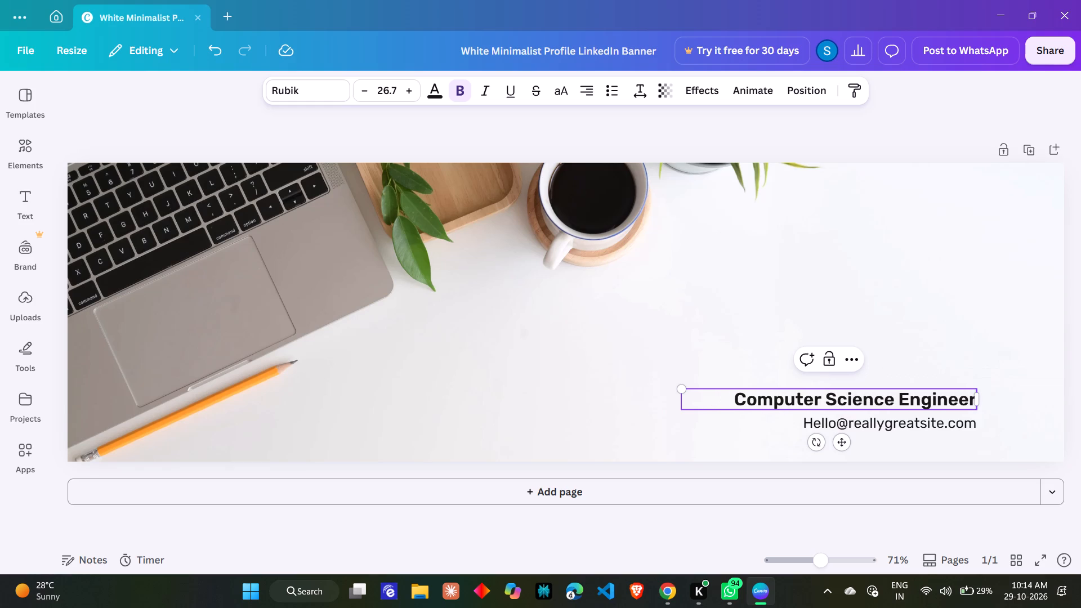
Narrow the job title's text box from its right edge so it fits closely around the text.
drag(977, 397, 960, 399)
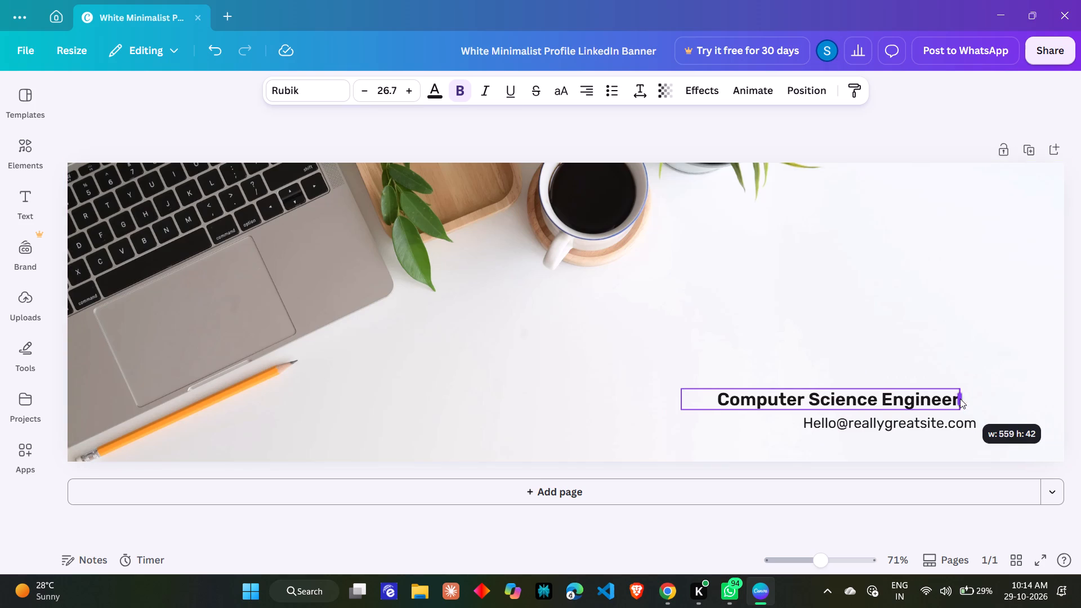
drag(960, 399, 928, 405)
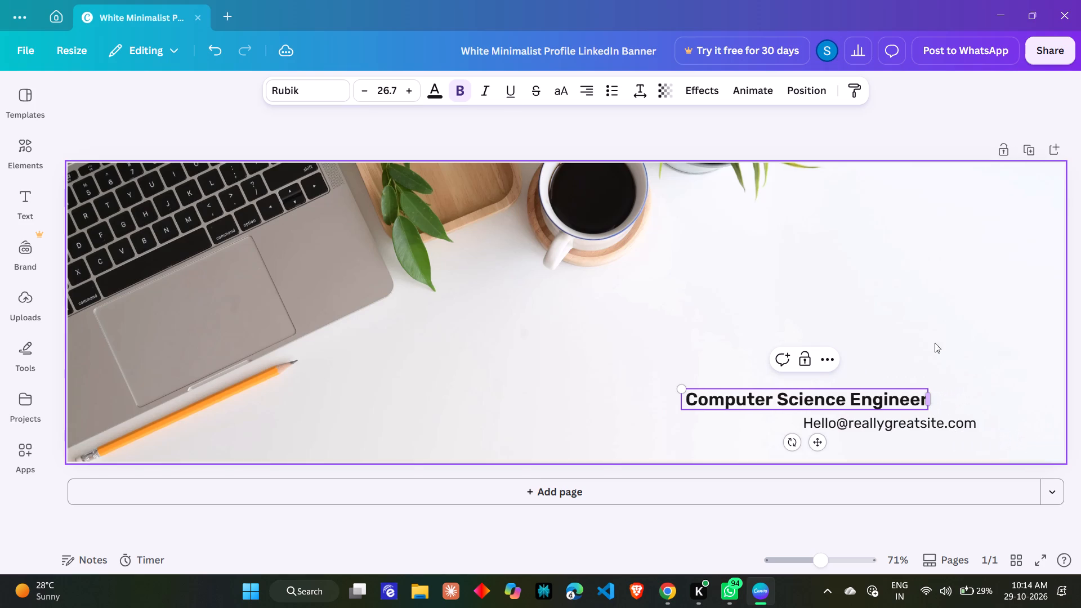
Open the placeholder e-mail line below the job title for editing.
click(922, 424)
click(934, 422)
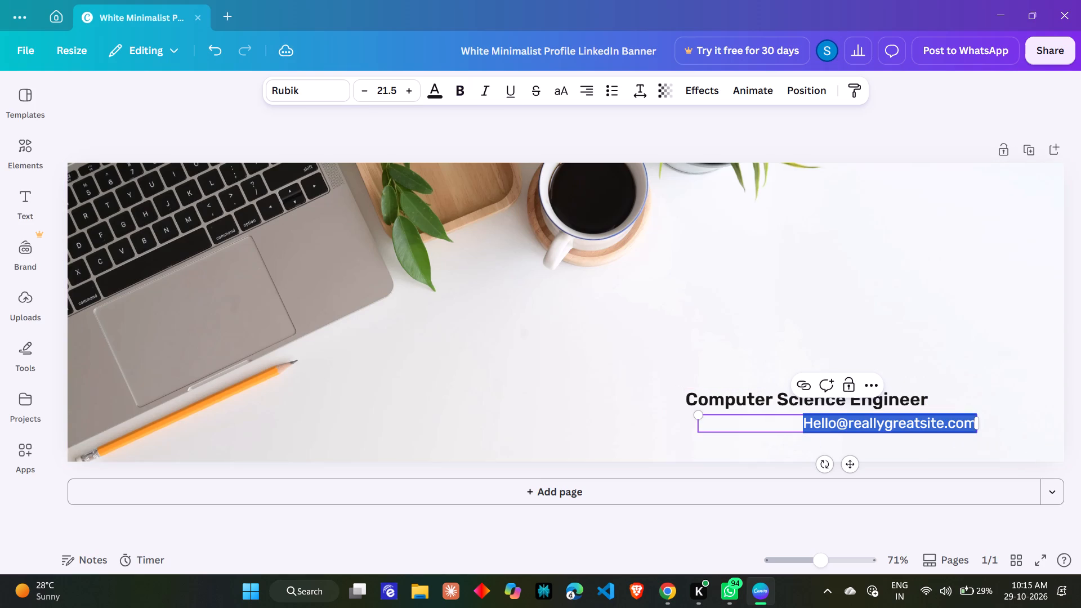
click(934, 422)
click(942, 422)
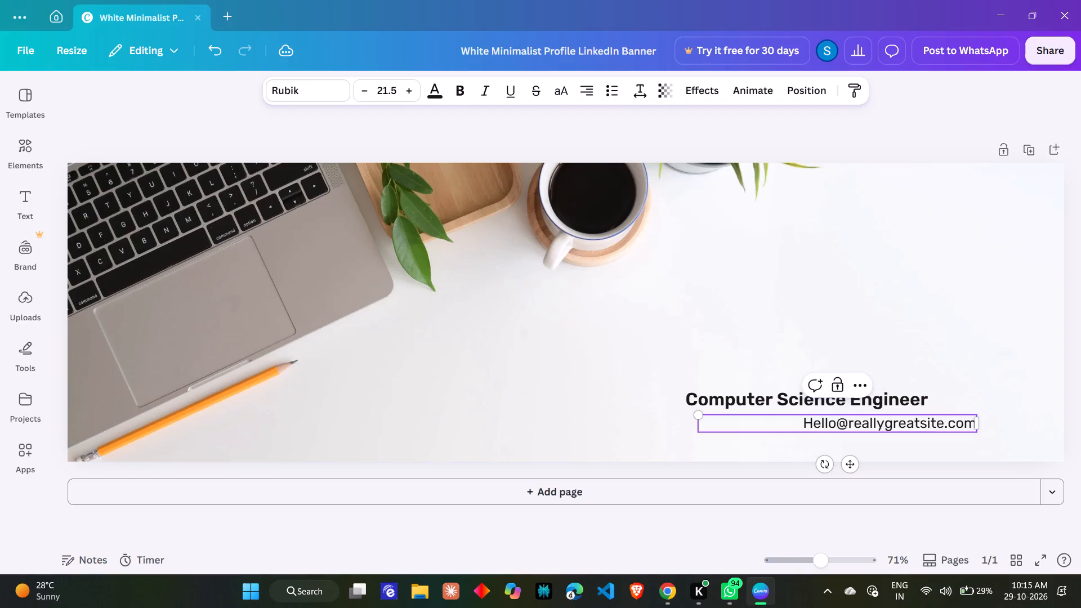
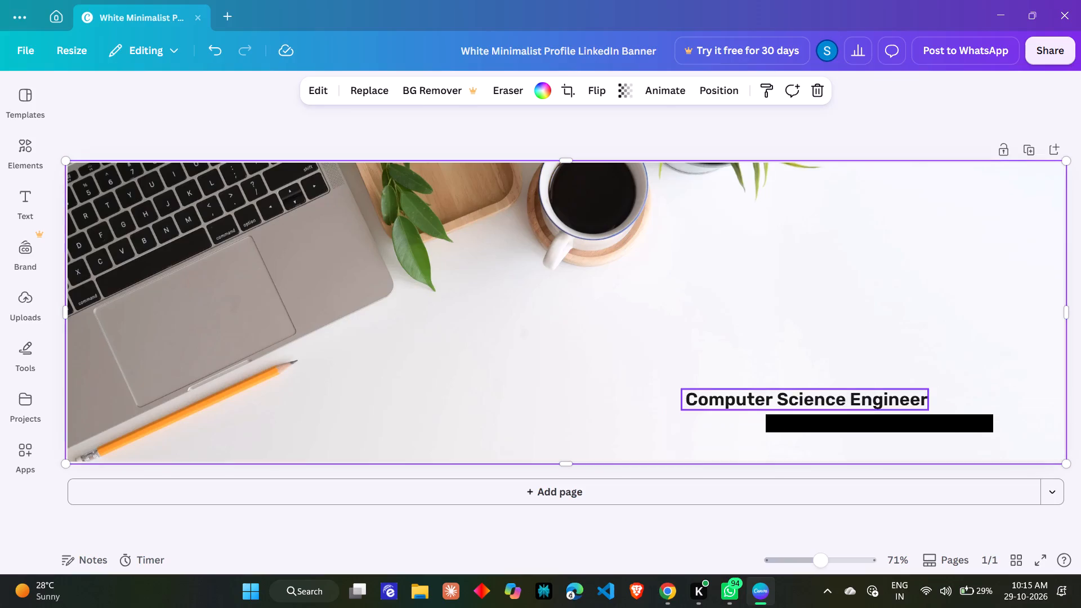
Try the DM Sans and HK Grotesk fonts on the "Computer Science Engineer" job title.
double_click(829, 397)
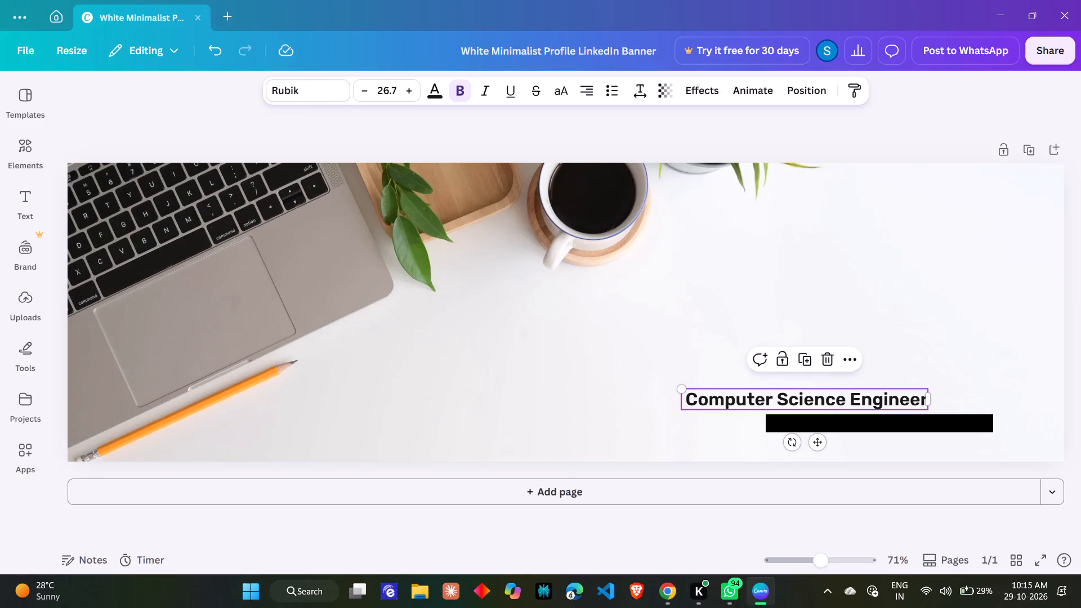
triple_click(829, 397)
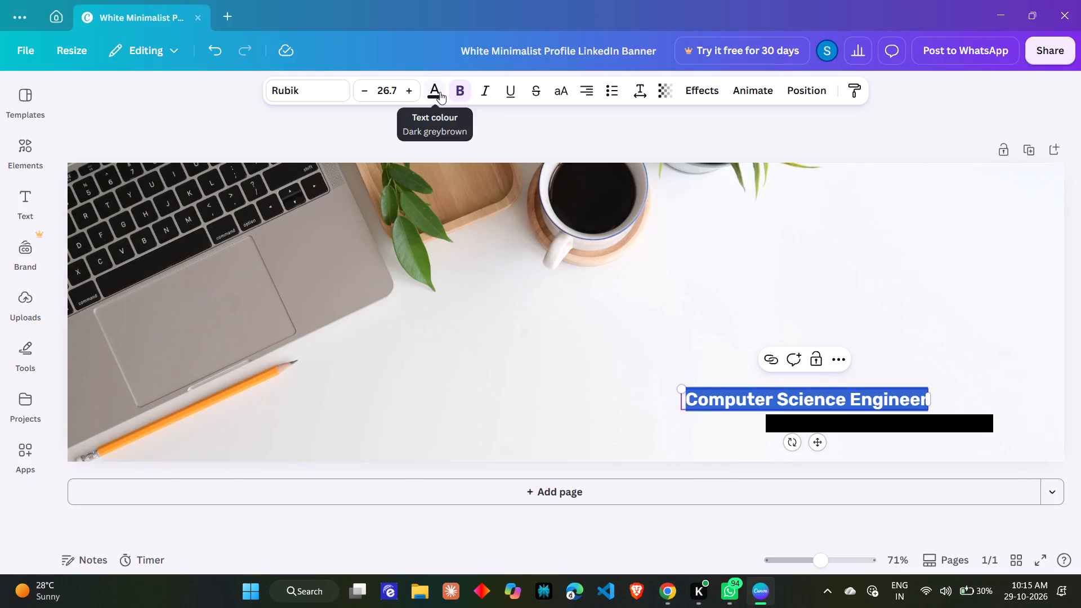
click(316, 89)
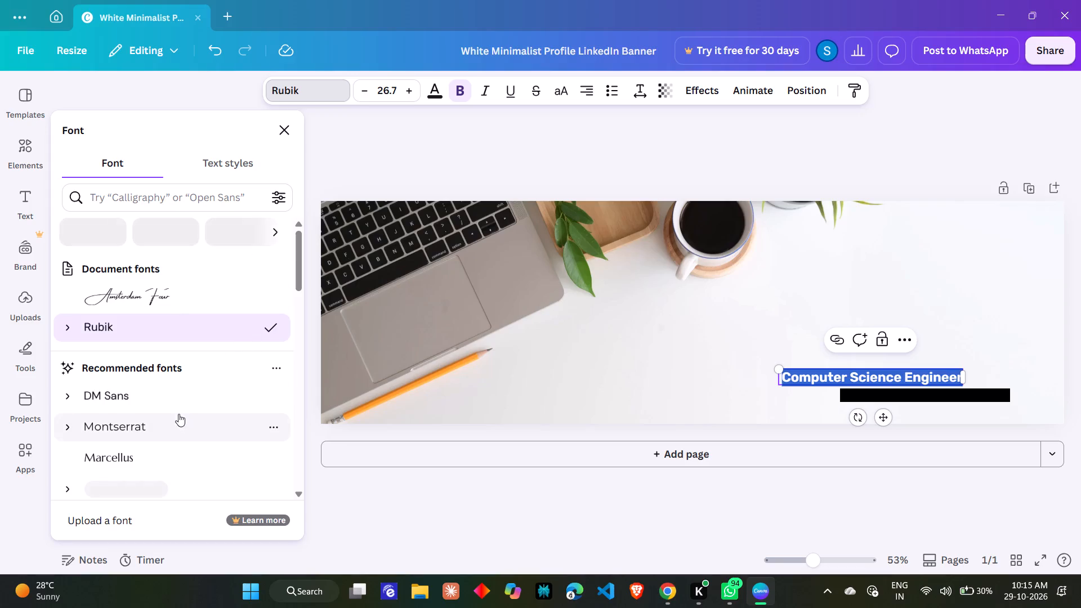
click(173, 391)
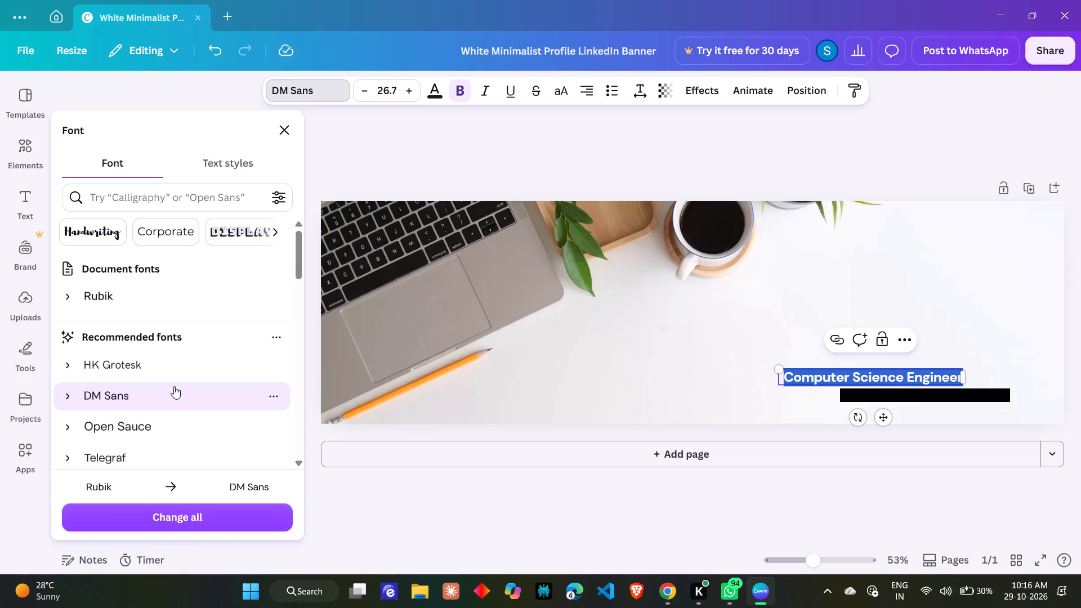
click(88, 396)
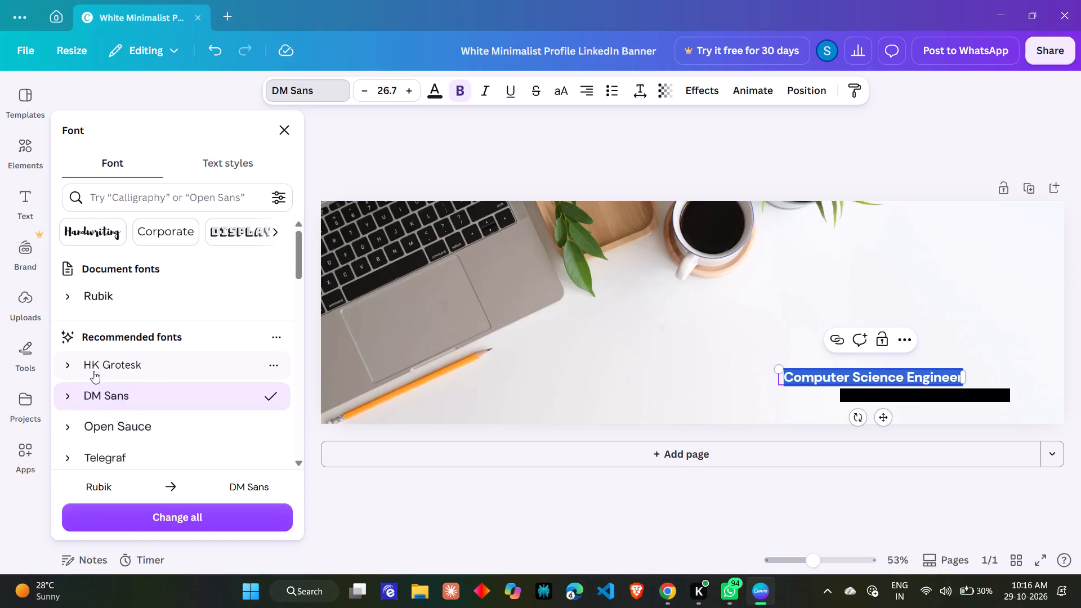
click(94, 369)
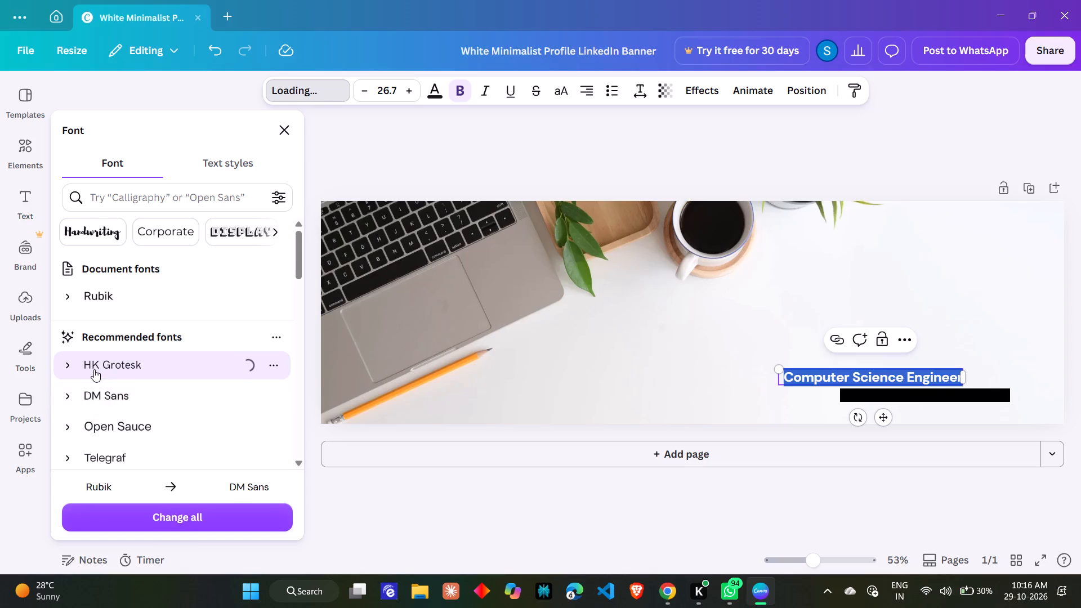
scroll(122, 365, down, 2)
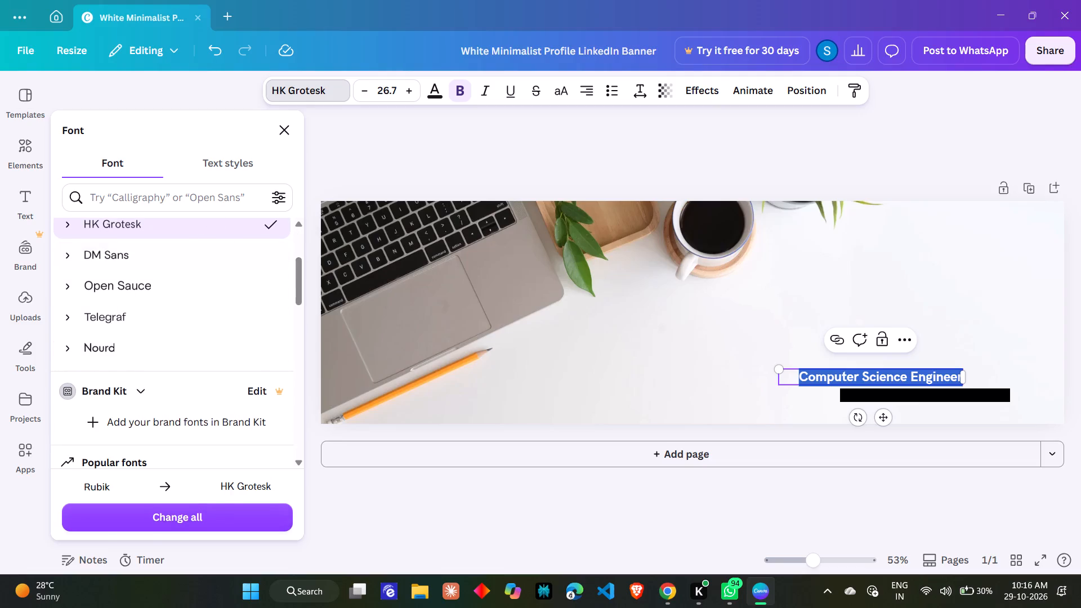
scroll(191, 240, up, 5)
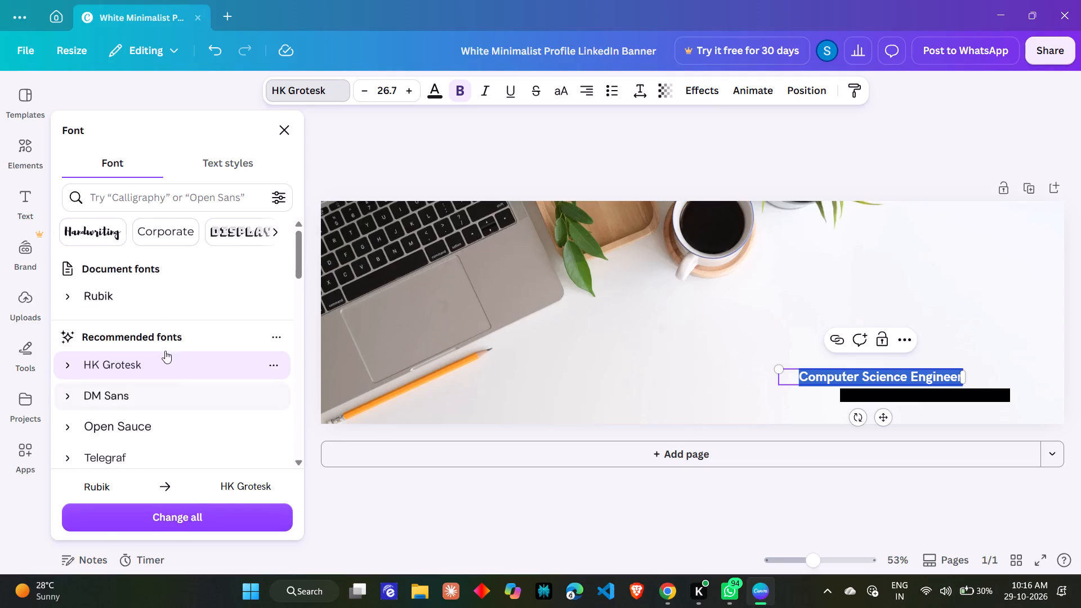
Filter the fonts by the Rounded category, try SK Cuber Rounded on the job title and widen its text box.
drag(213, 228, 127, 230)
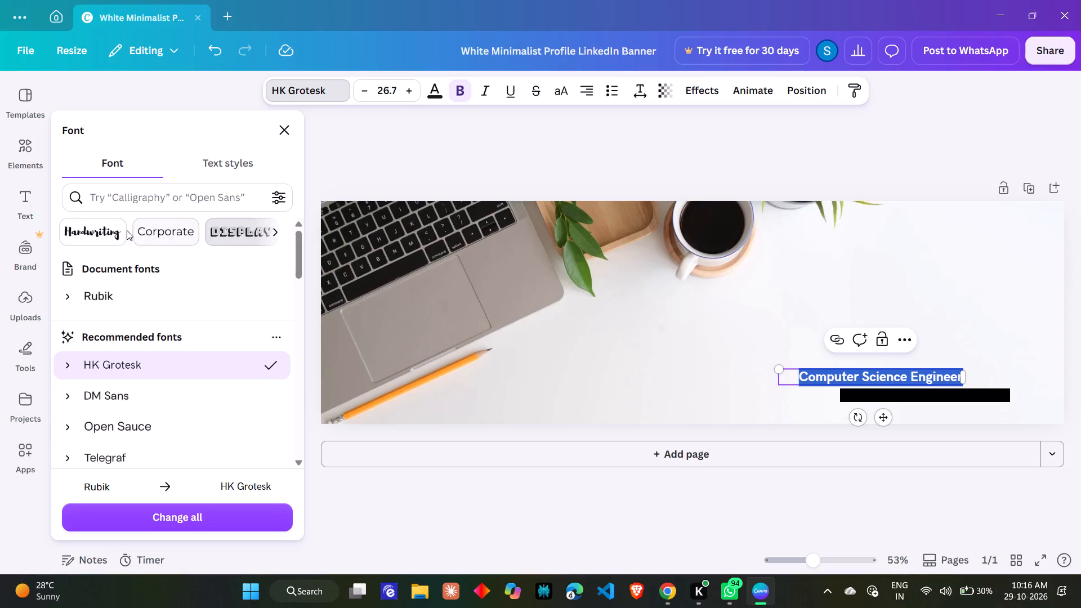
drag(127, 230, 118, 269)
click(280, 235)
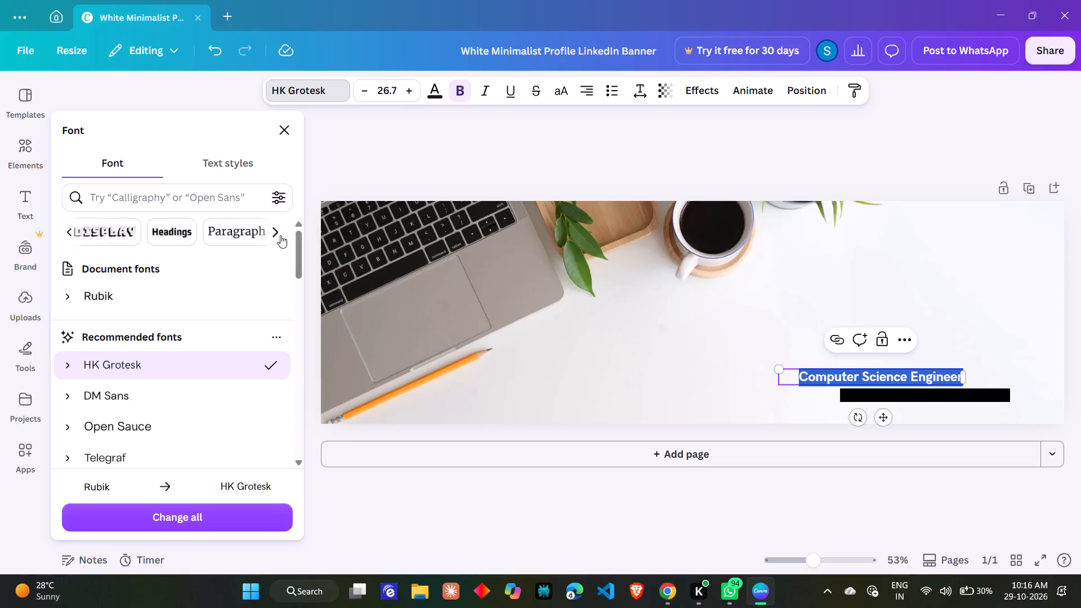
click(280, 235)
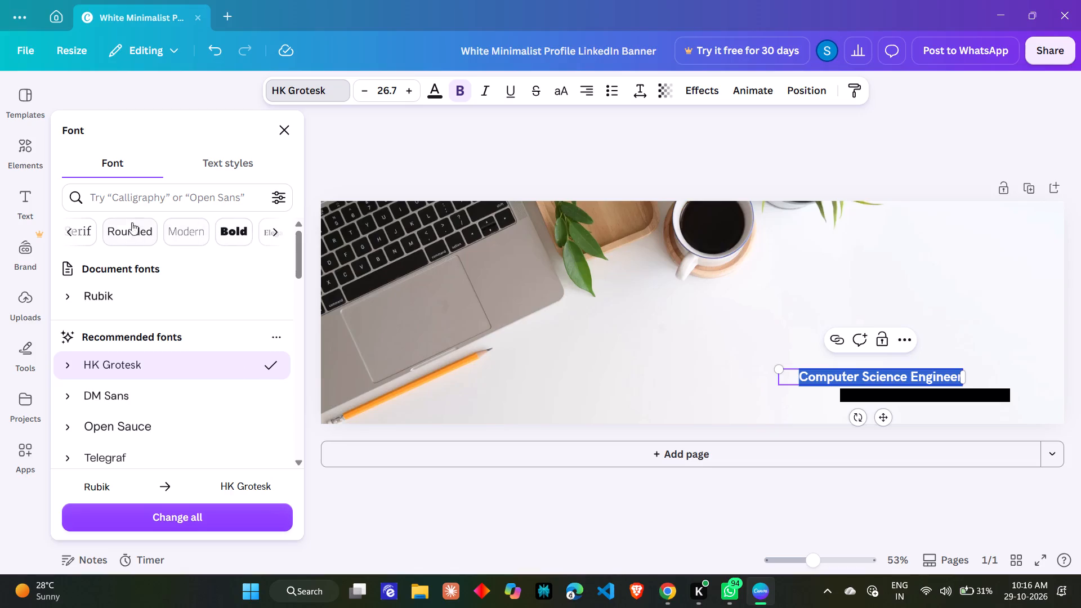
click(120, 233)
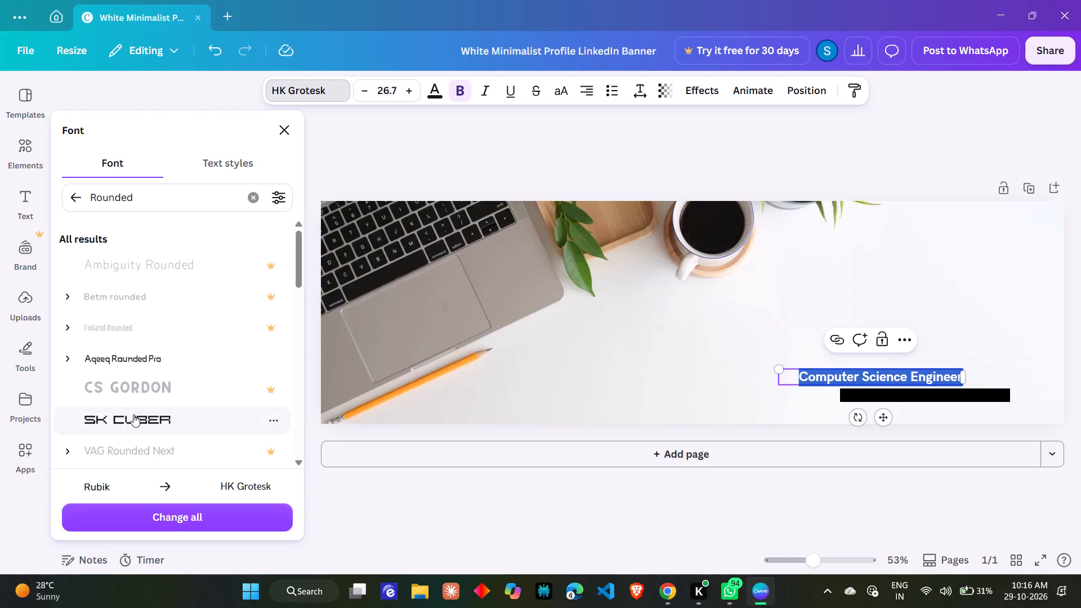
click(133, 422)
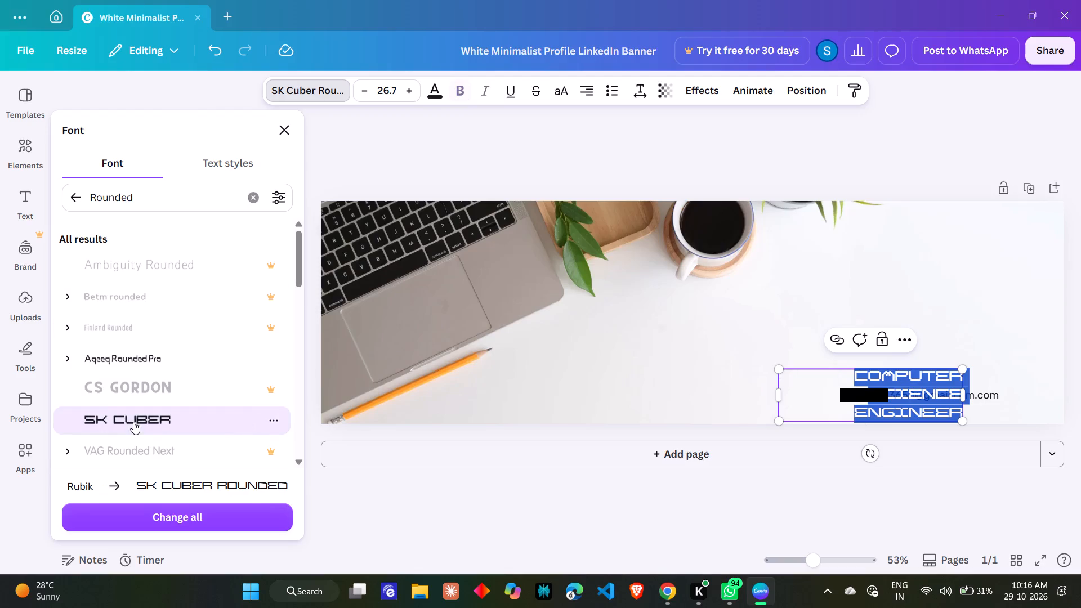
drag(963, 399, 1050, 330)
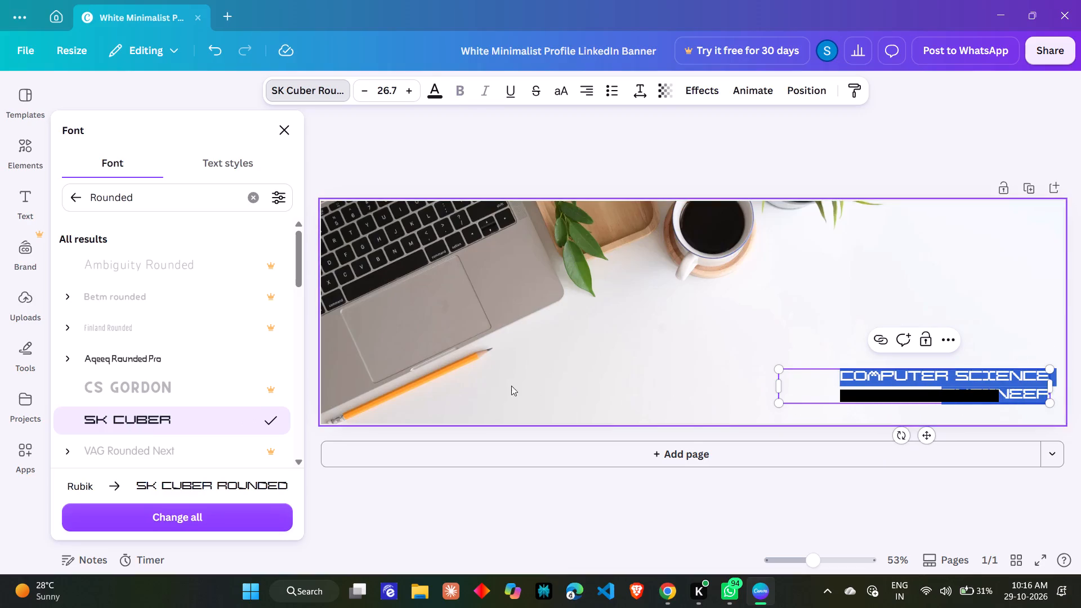
Change the job title's font to Para from the Rounded font results.
scroll(184, 388, down, 3)
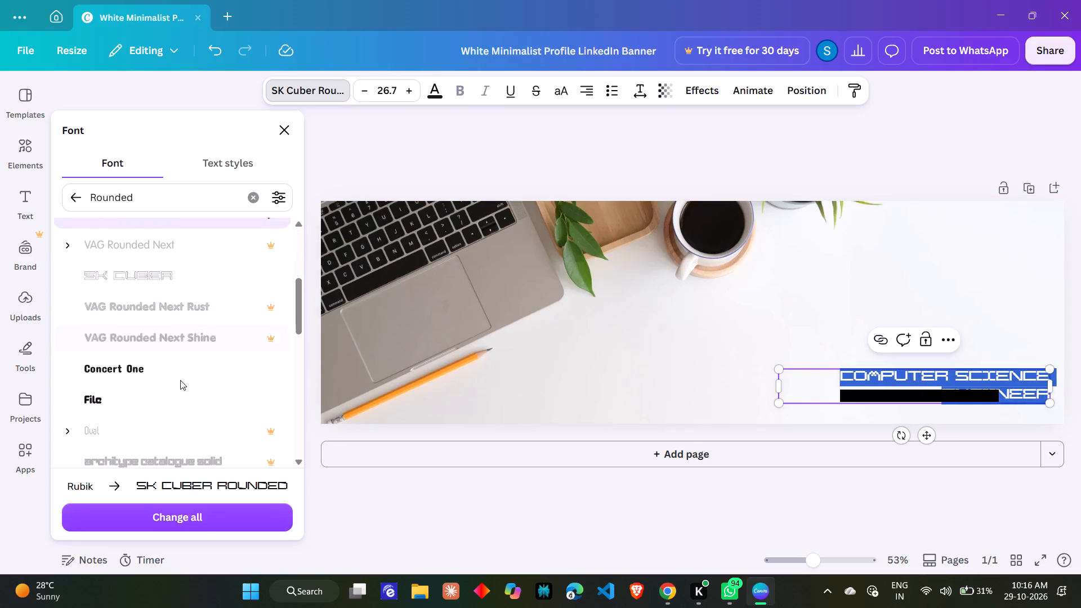
scroll(143, 364, down, 3)
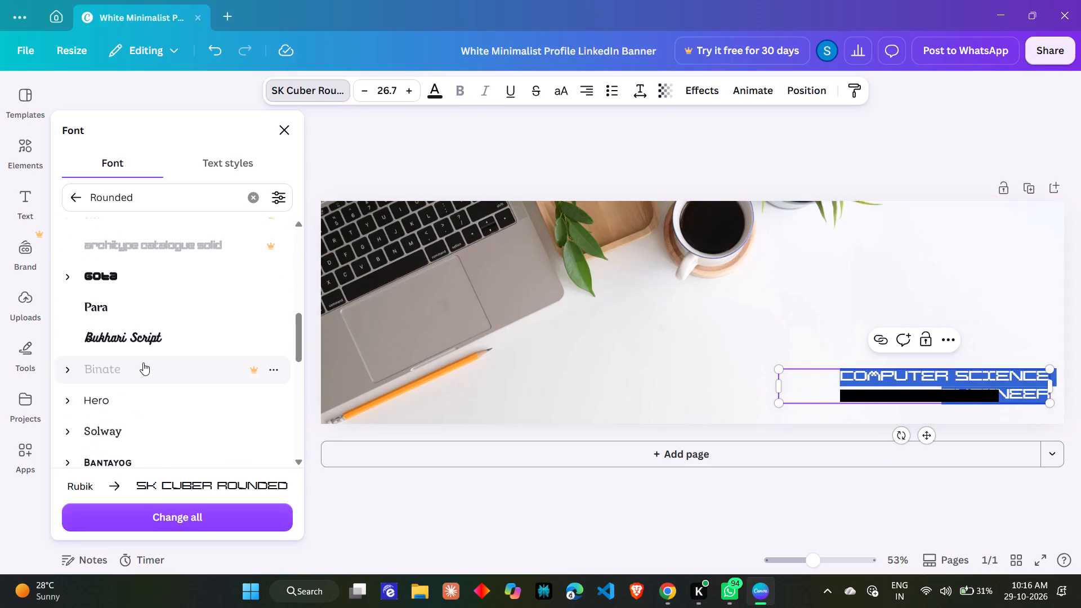
click(128, 305)
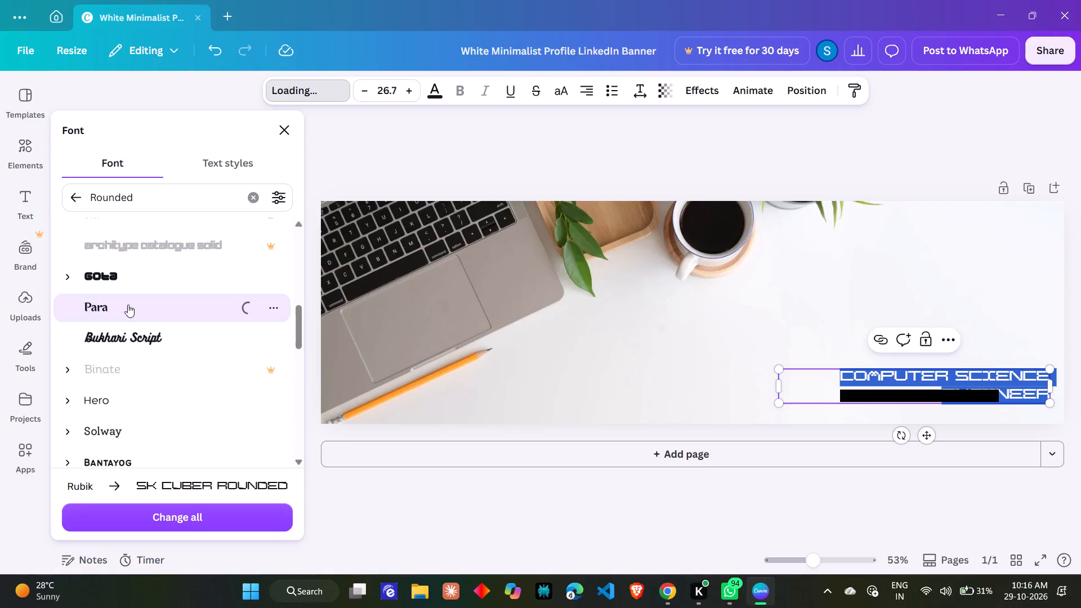
click(934, 270)
Move the job title leftwards on the banner, keeping it just above the e-mail line.
drag(949, 398, 913, 401)
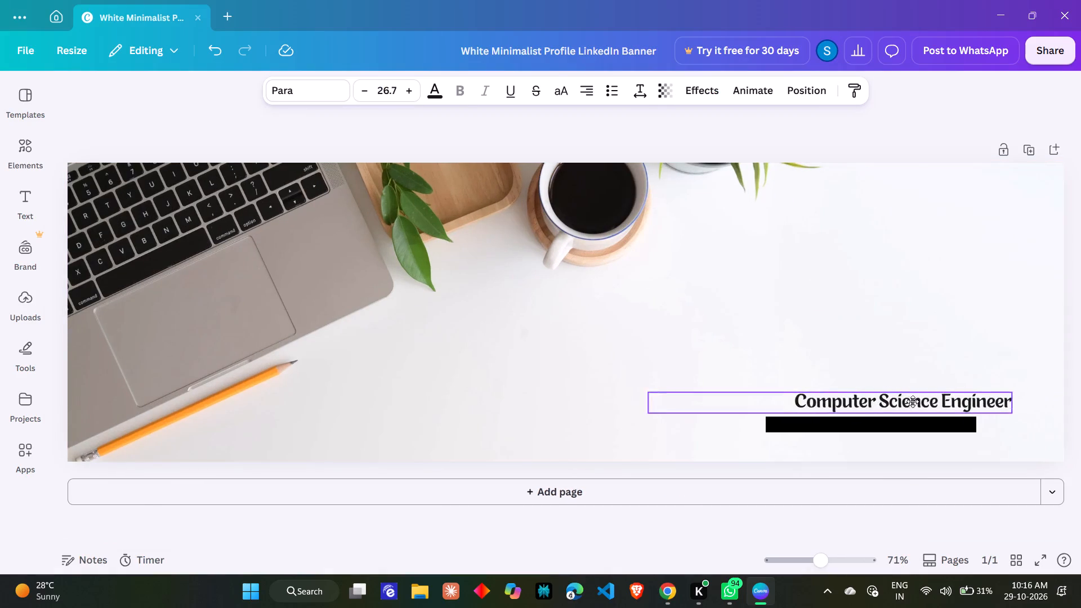
drag(913, 401, 827, 394)
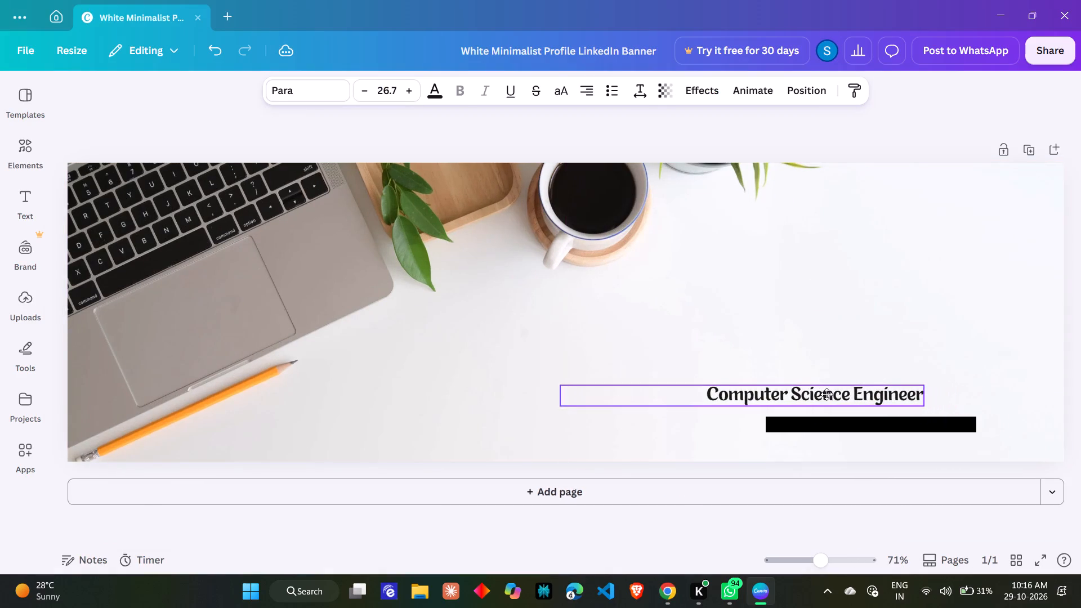
drag(827, 394, 820, 401)
click(912, 302)
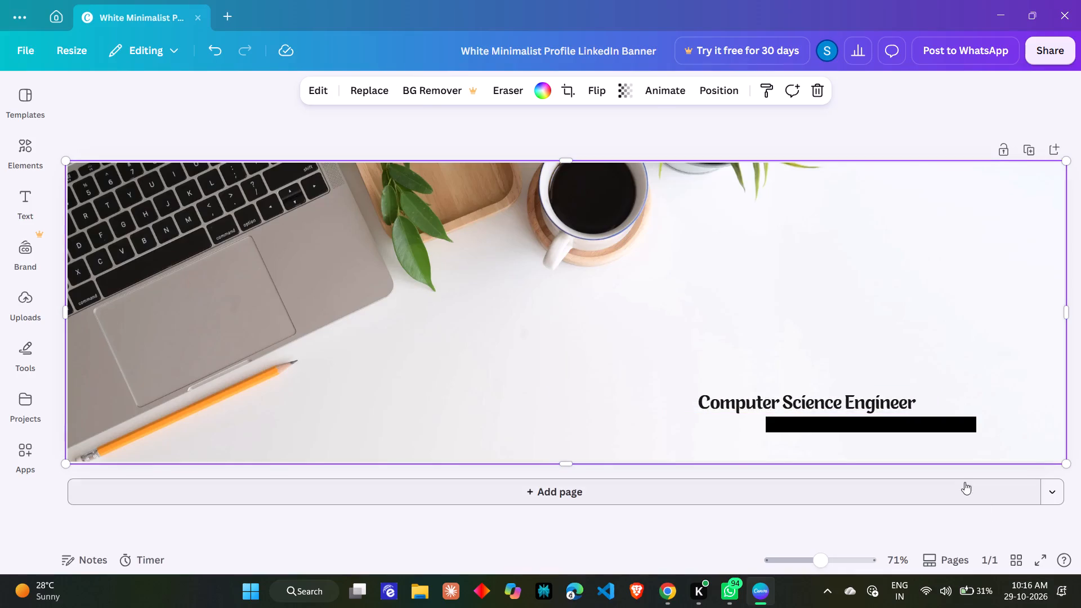
drag(817, 399, 813, 394)
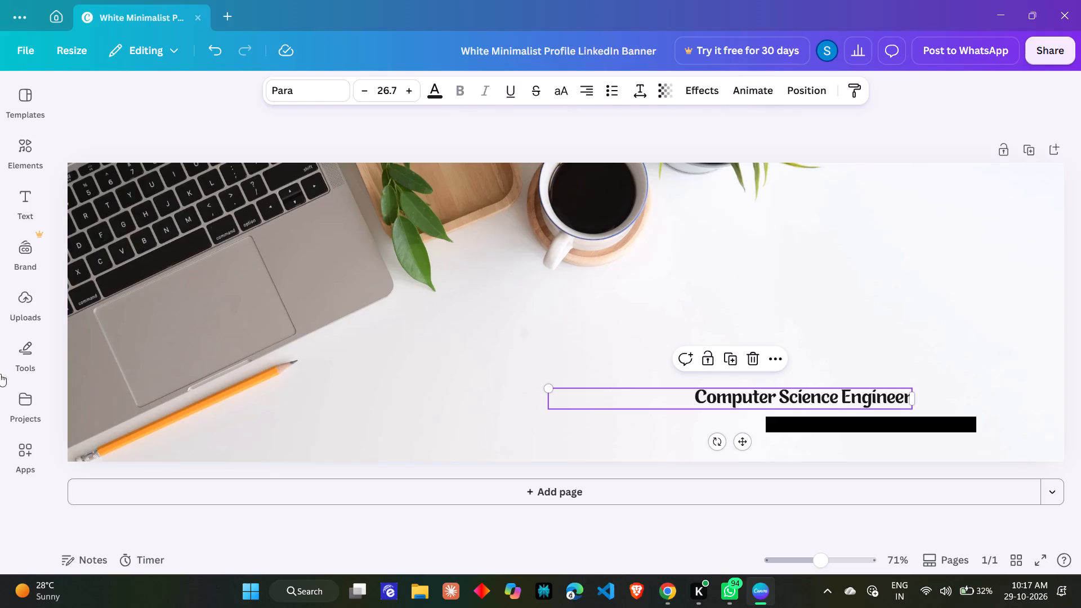
Narrow the job title's text box to about 445 px and move it back above the e-mail line, at about X 1192, Y 450 px.
double_click(814, 394)
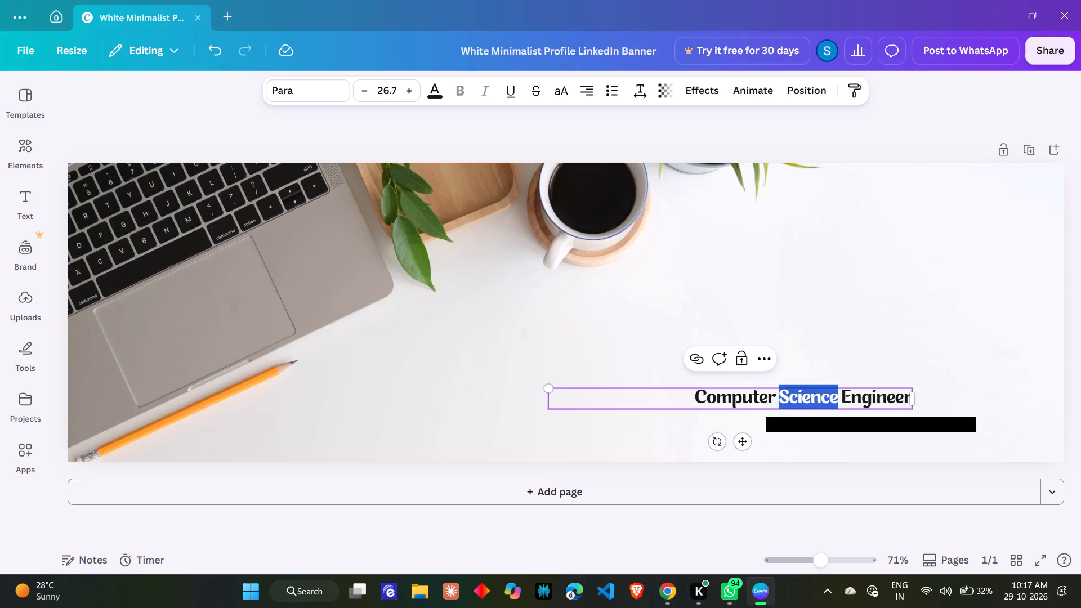
drag(913, 398, 821, 398)
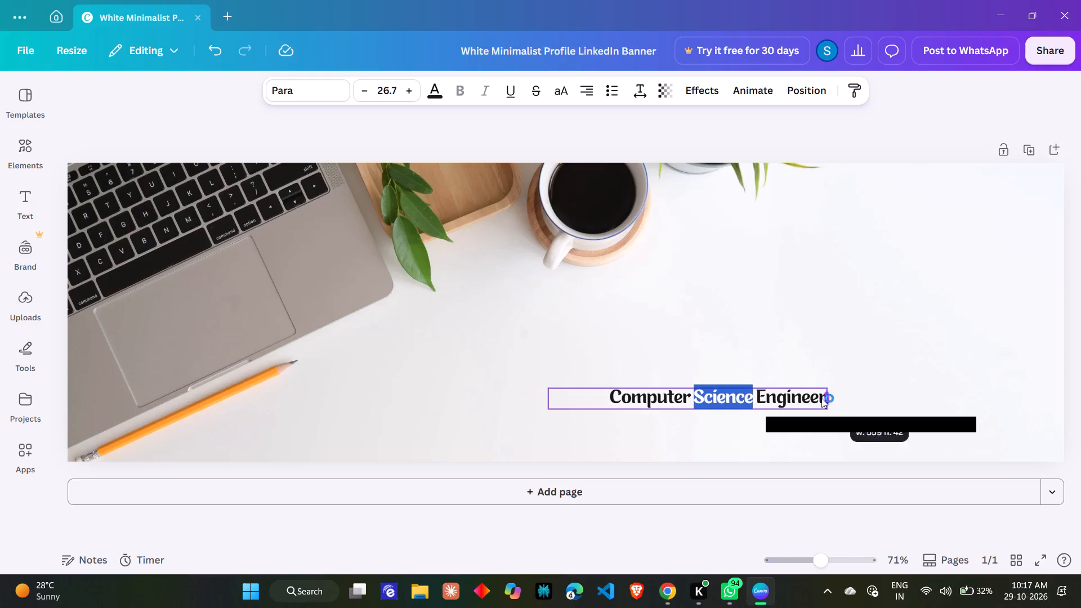
drag(821, 398, 771, 400)
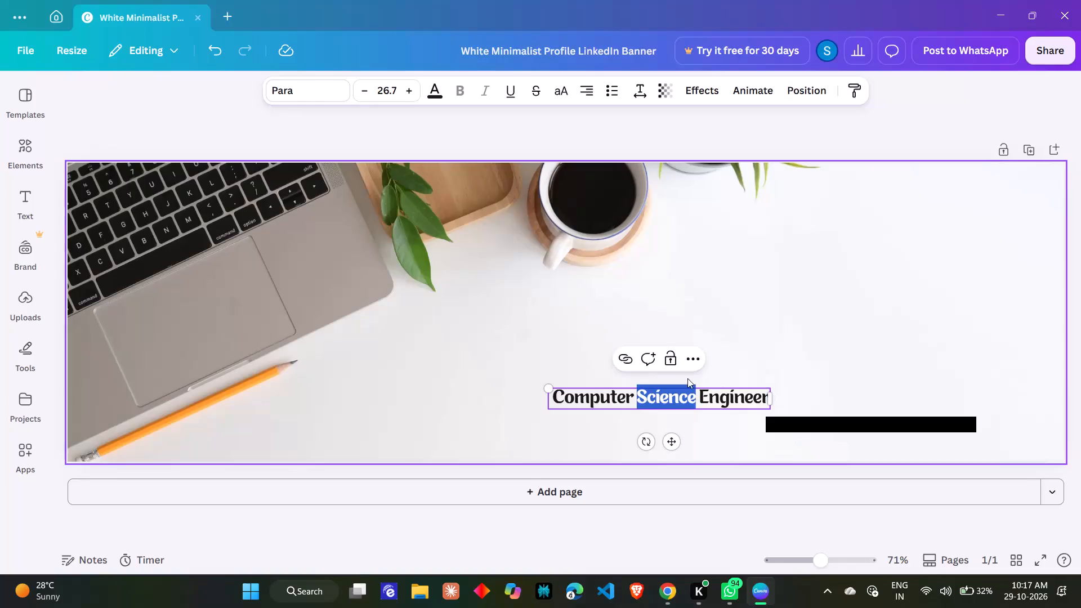
drag(678, 387, 789, 381)
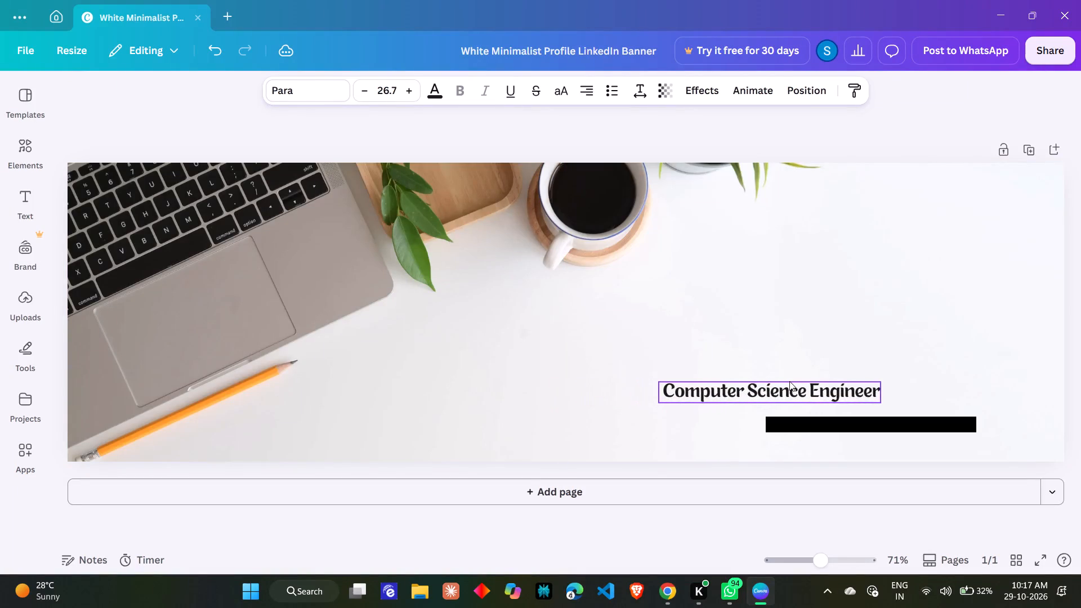
drag(789, 381, 791, 386)
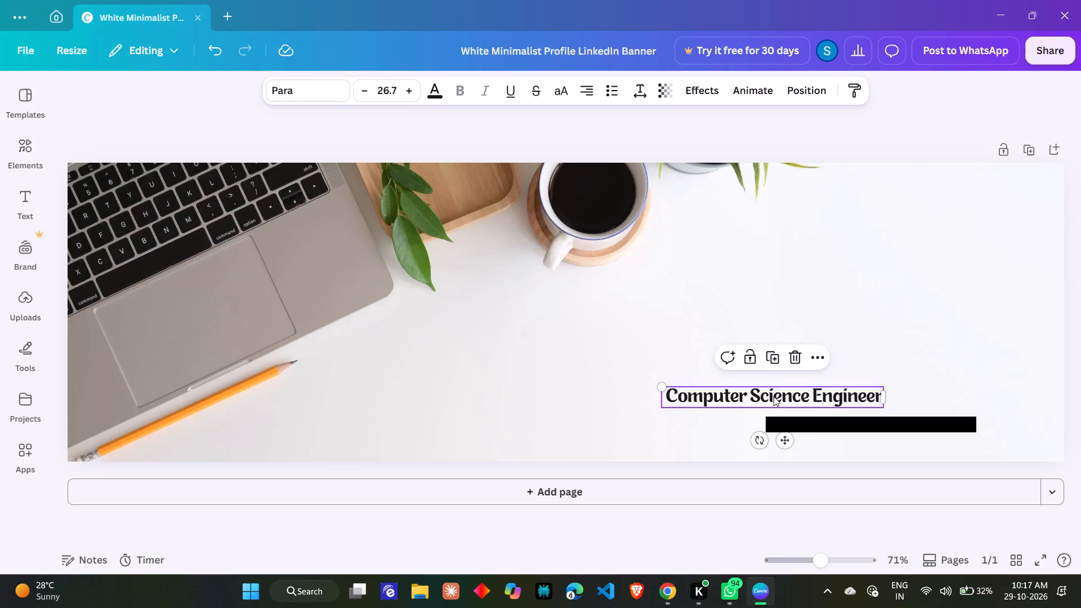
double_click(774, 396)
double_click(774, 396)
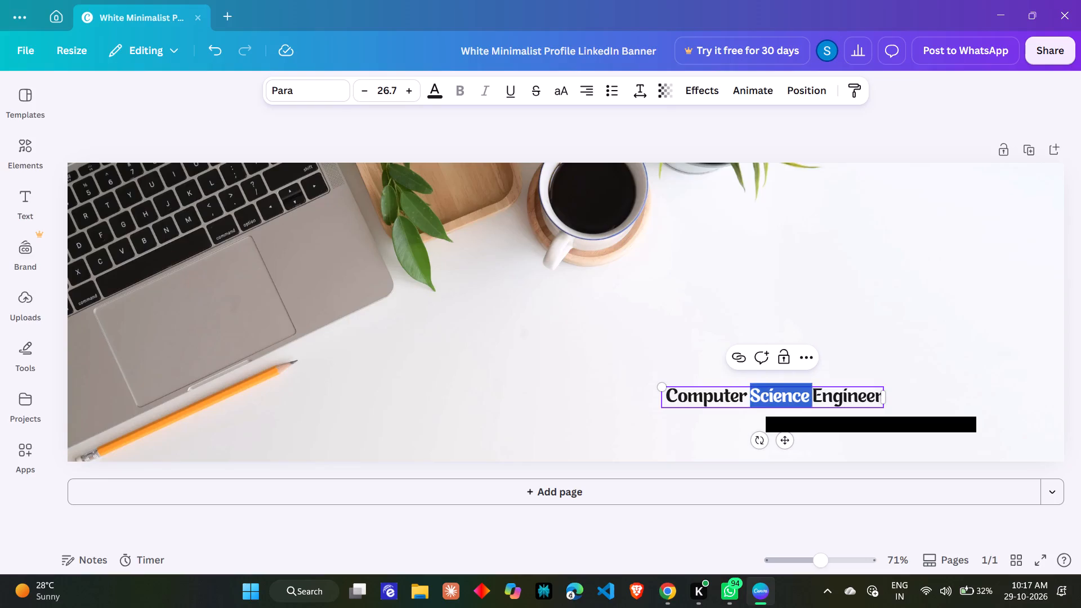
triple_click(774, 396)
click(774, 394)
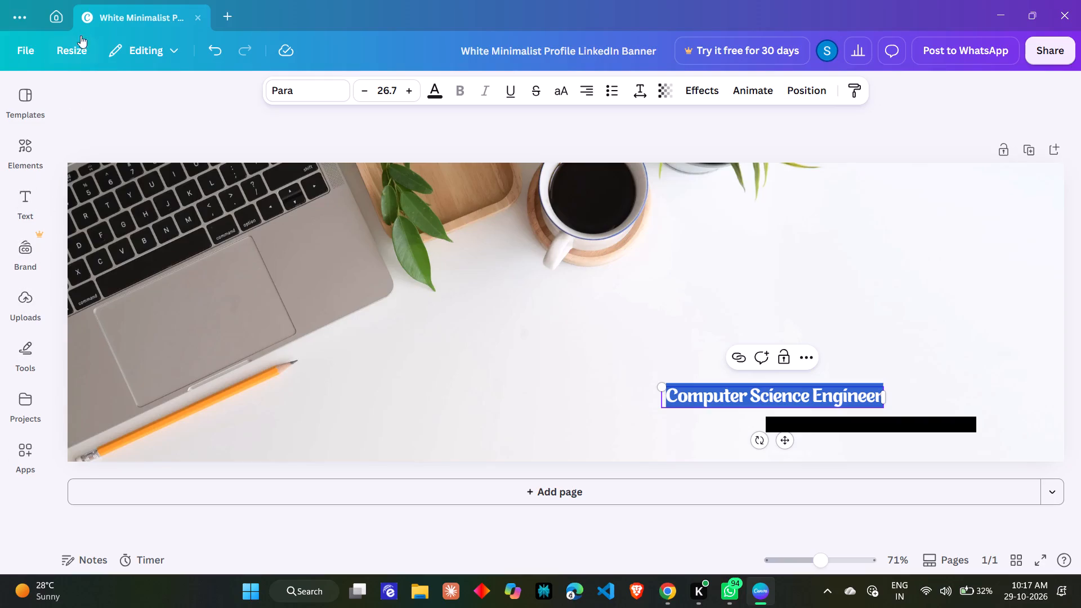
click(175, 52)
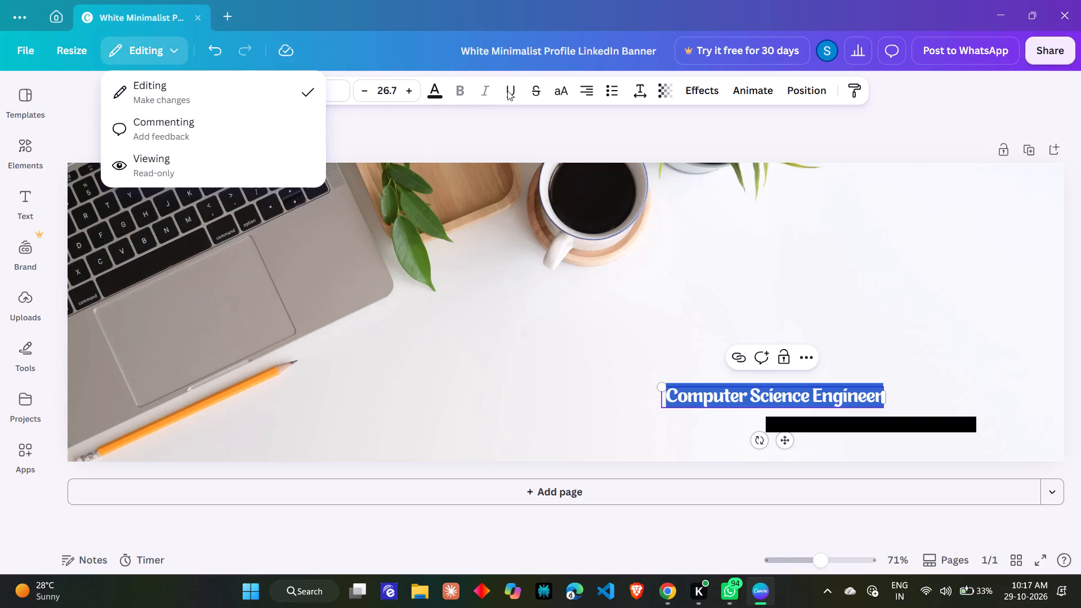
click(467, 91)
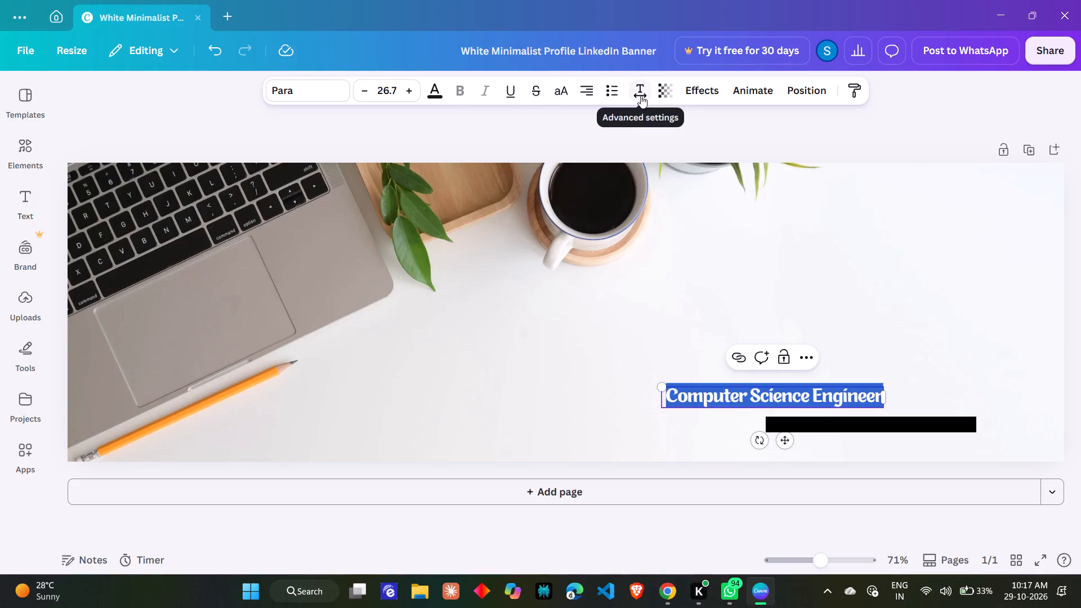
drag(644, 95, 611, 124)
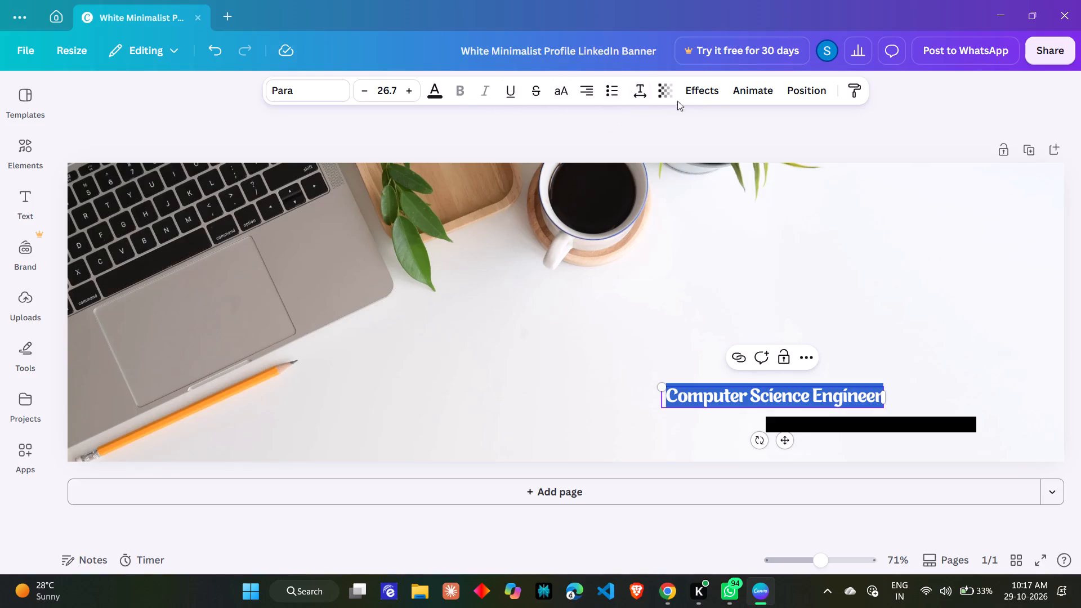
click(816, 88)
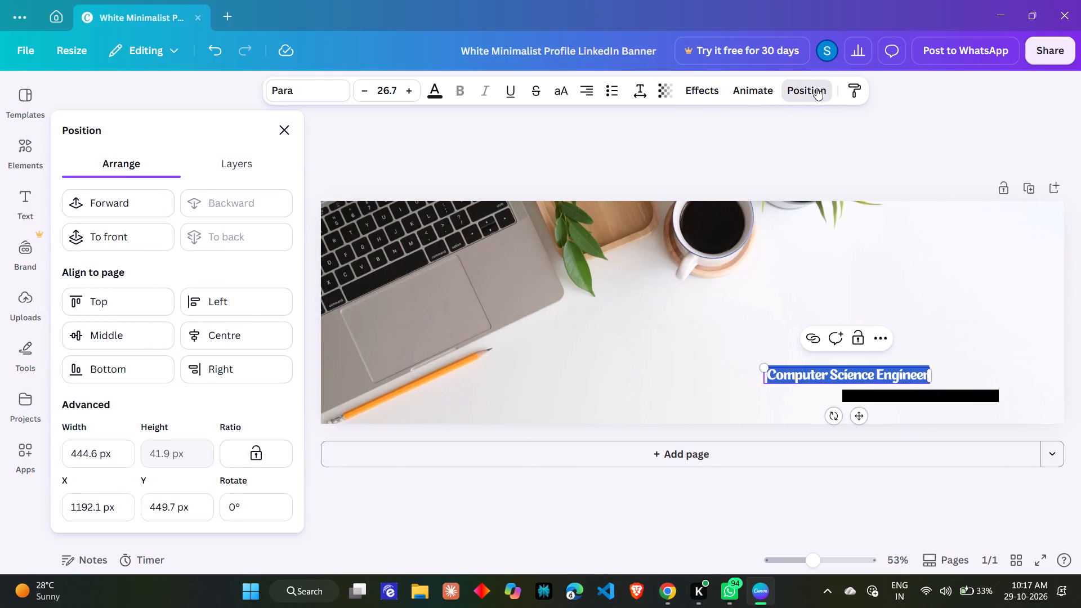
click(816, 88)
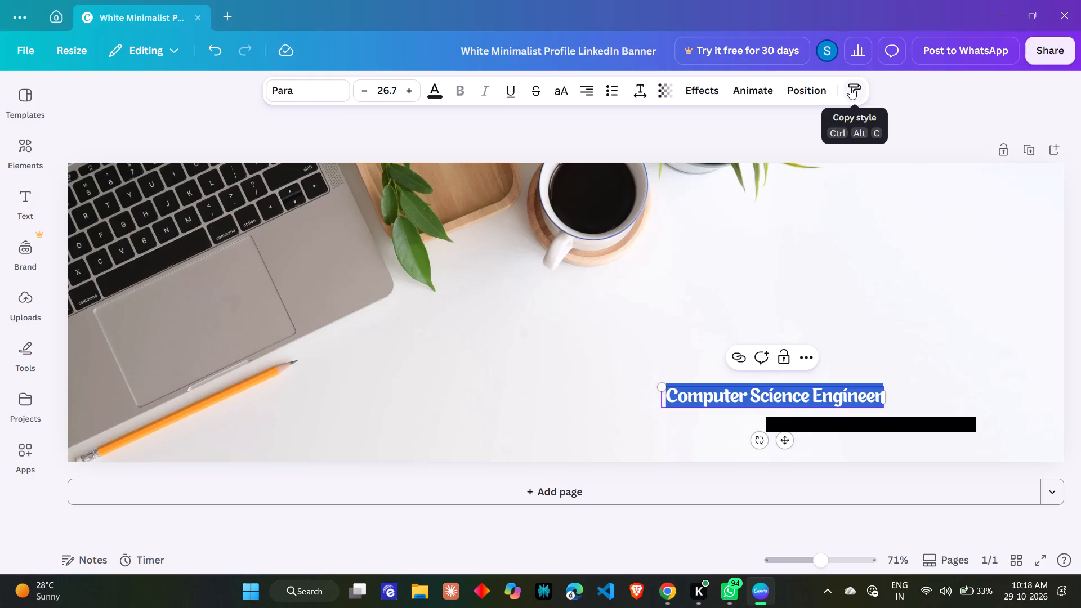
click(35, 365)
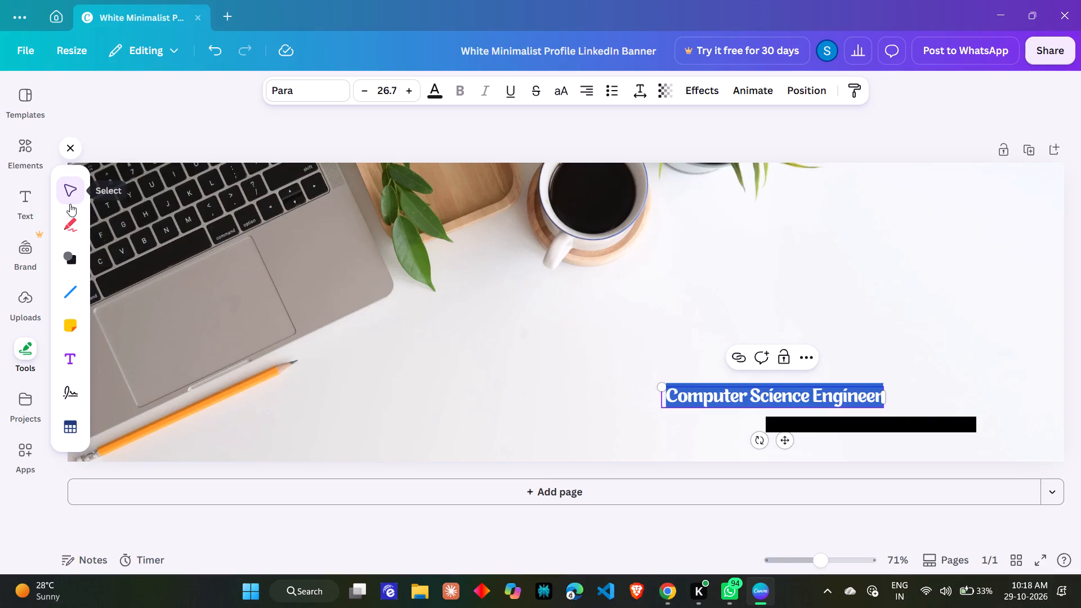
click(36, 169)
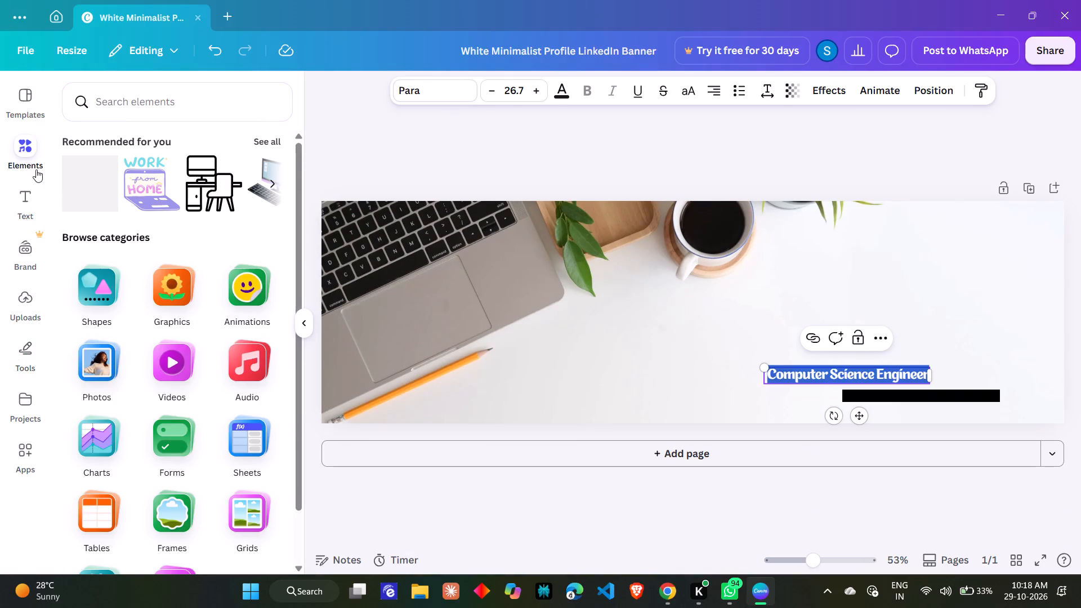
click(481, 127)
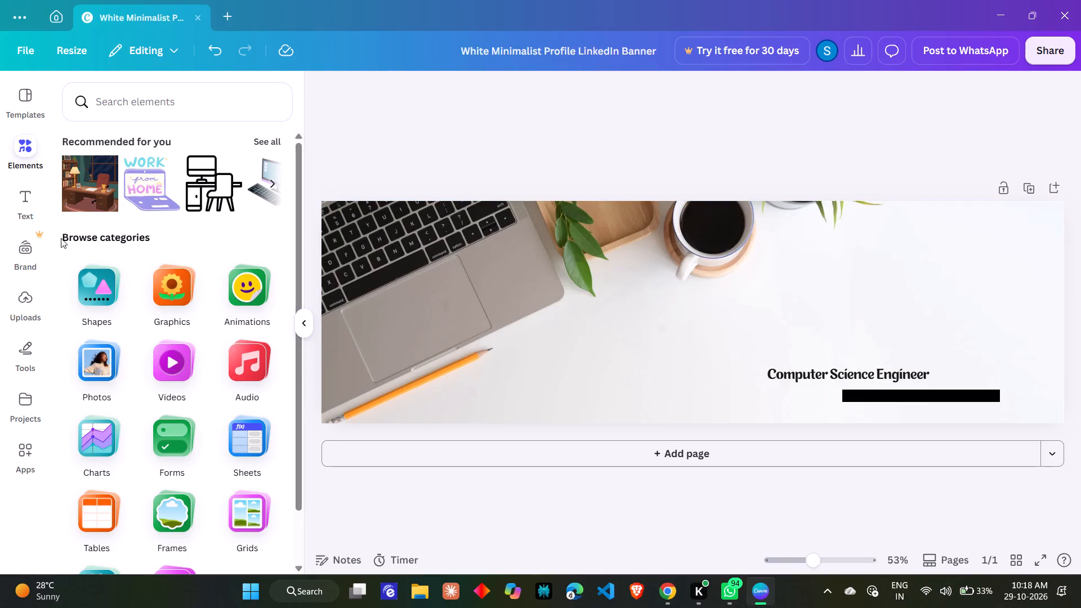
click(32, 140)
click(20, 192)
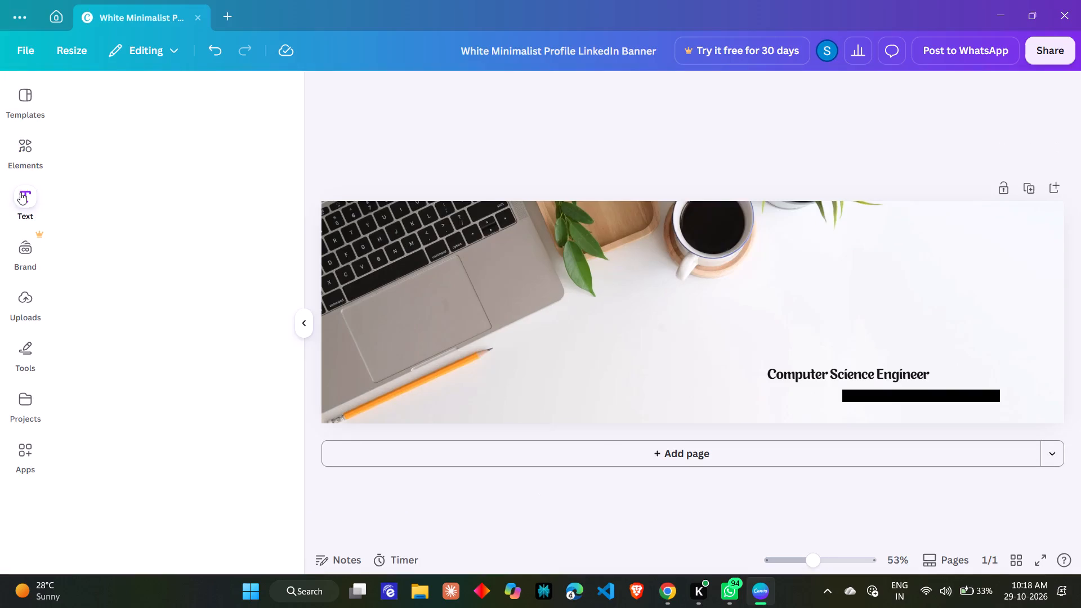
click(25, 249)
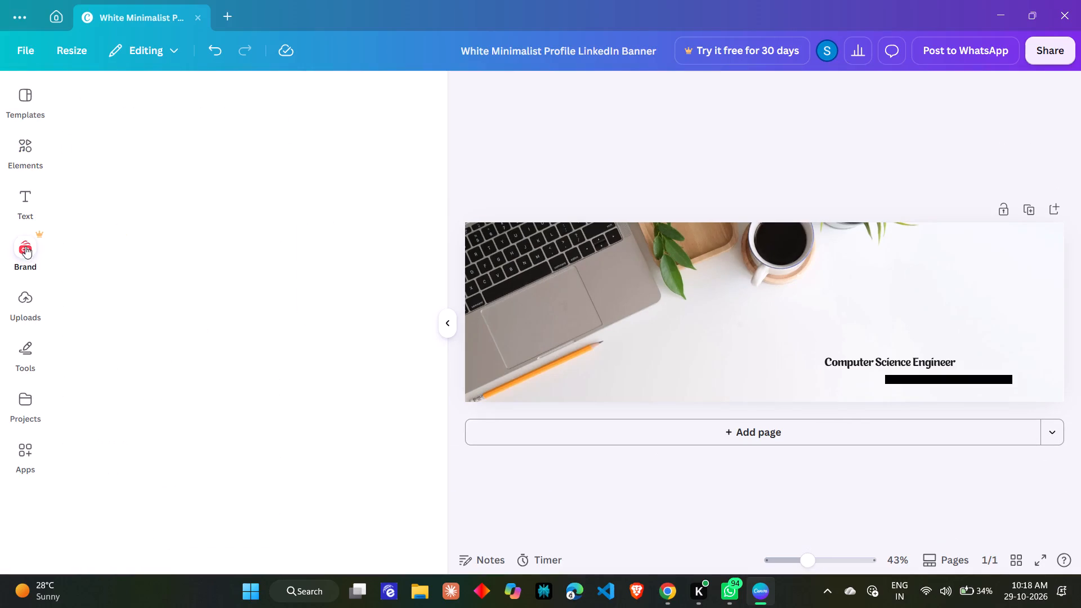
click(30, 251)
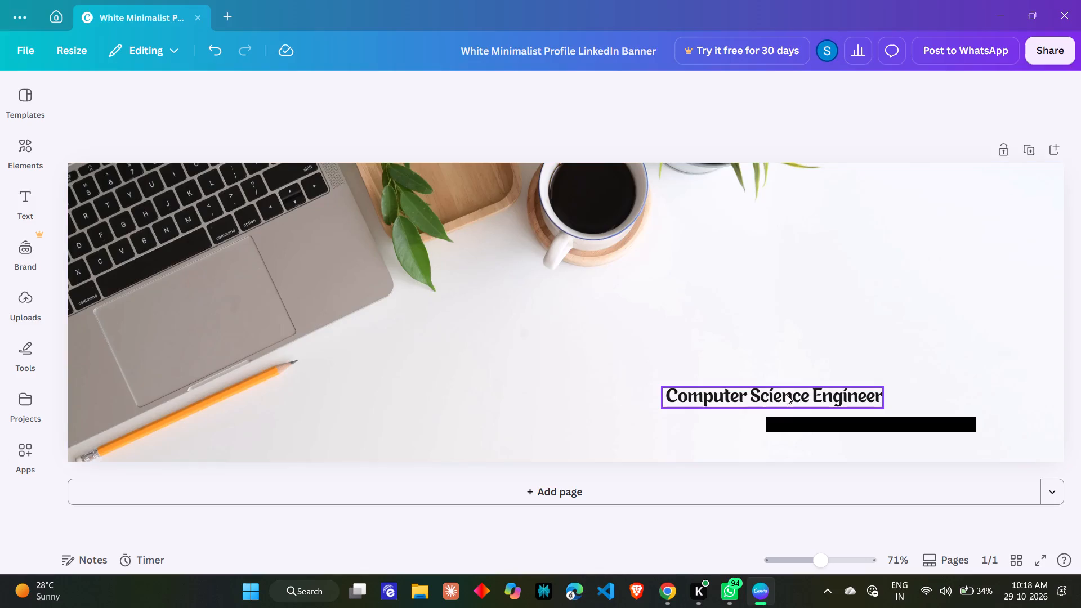
click(787, 395)
double_click(787, 395)
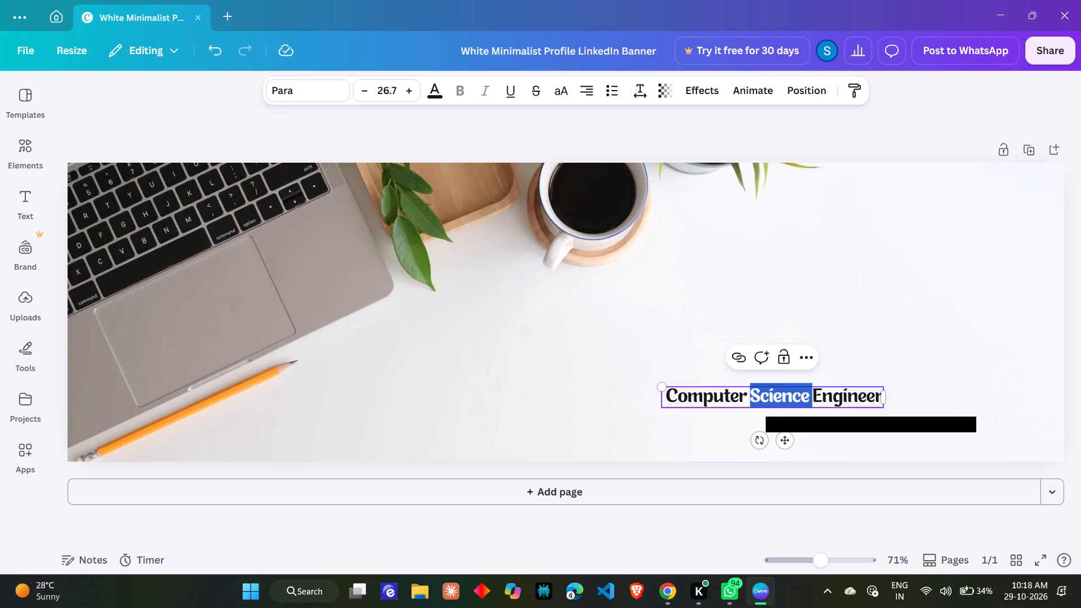
click(787, 395)
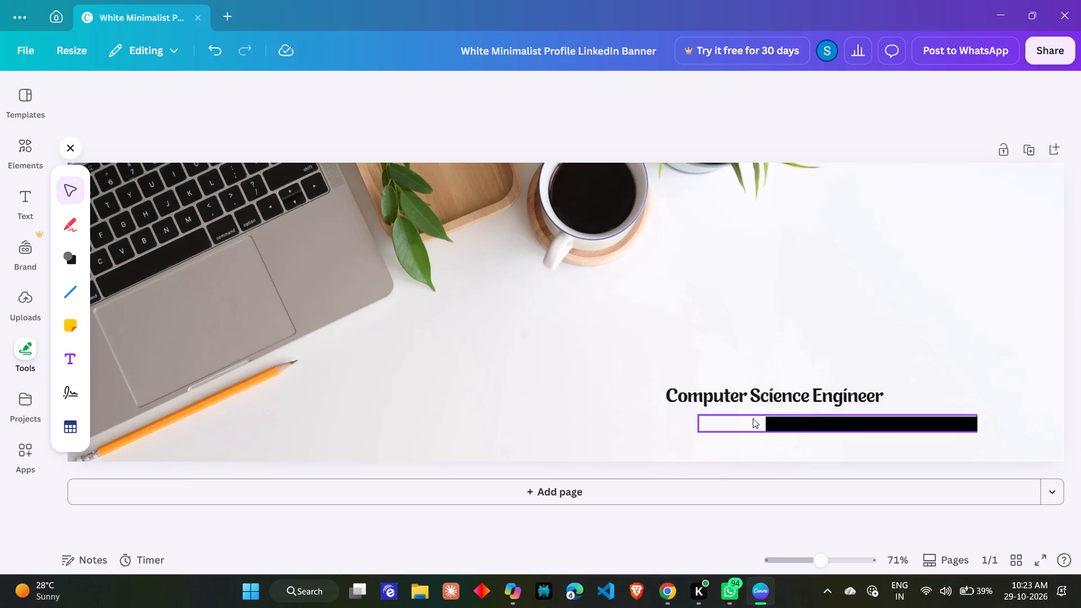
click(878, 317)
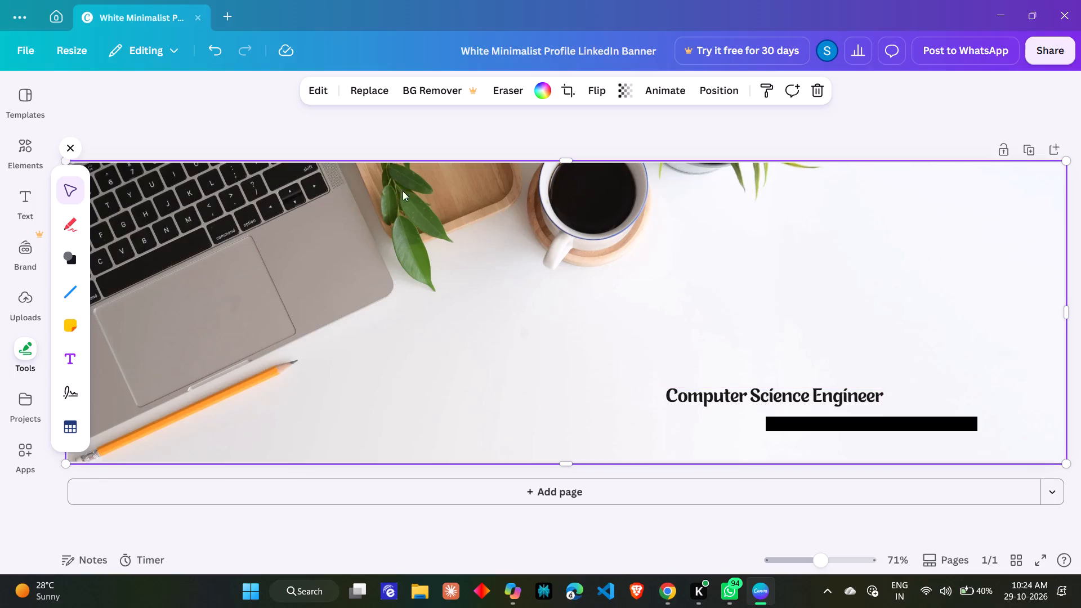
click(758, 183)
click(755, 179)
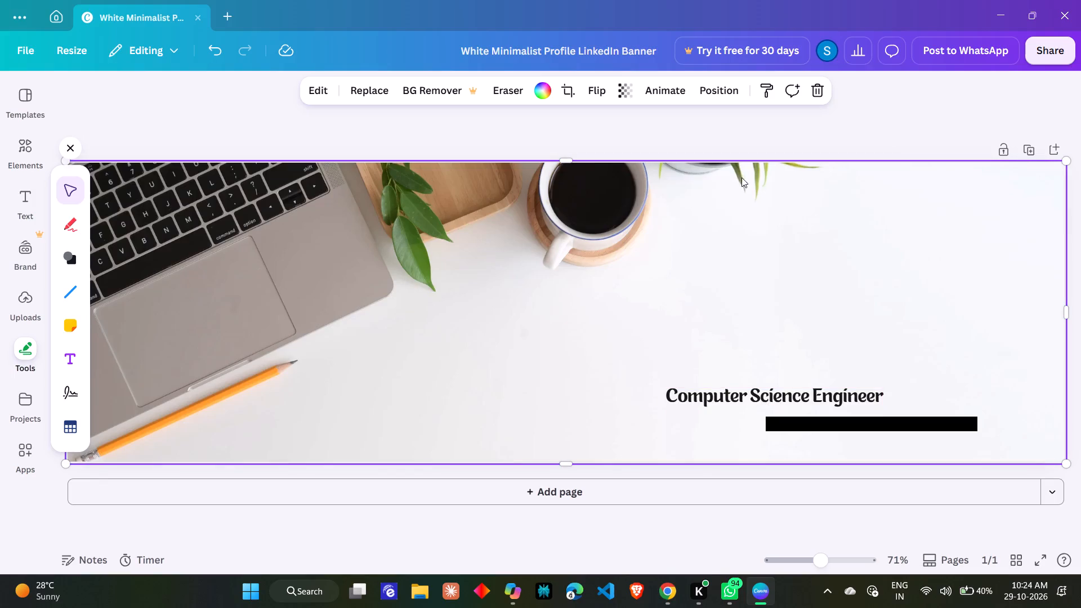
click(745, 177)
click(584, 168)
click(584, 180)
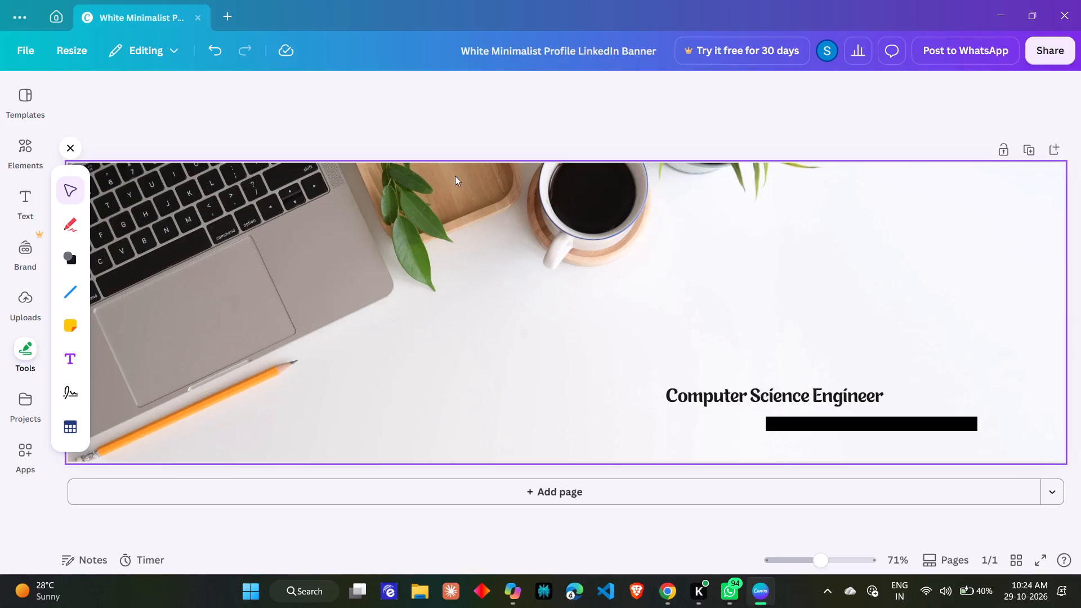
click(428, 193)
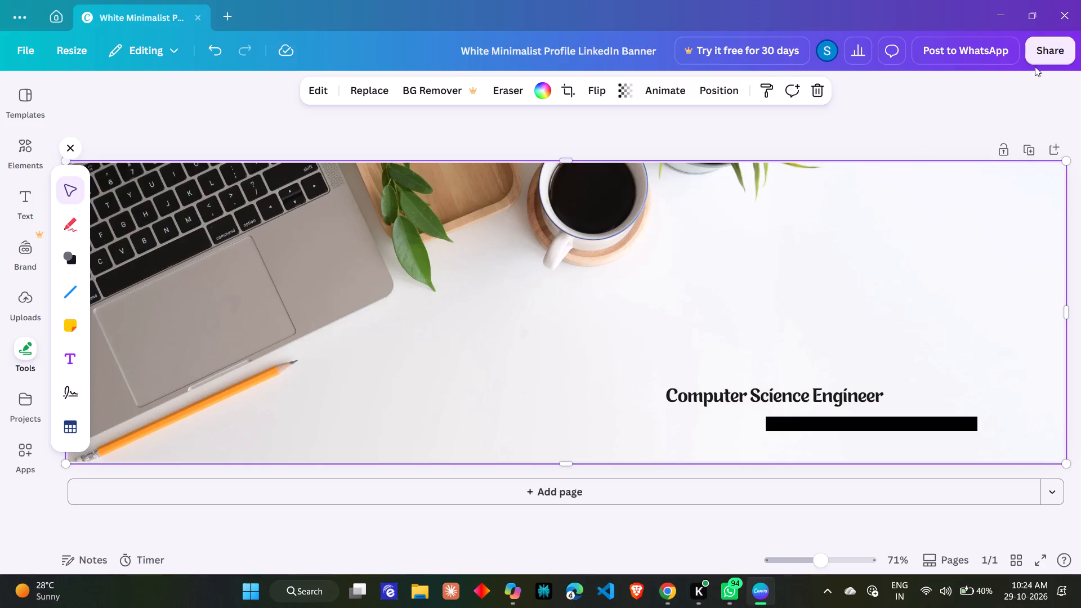
Download the banner as a PNG and save it to the Desktop as White Minimalist Profile LinkedIn Banner.
click(21, 47)
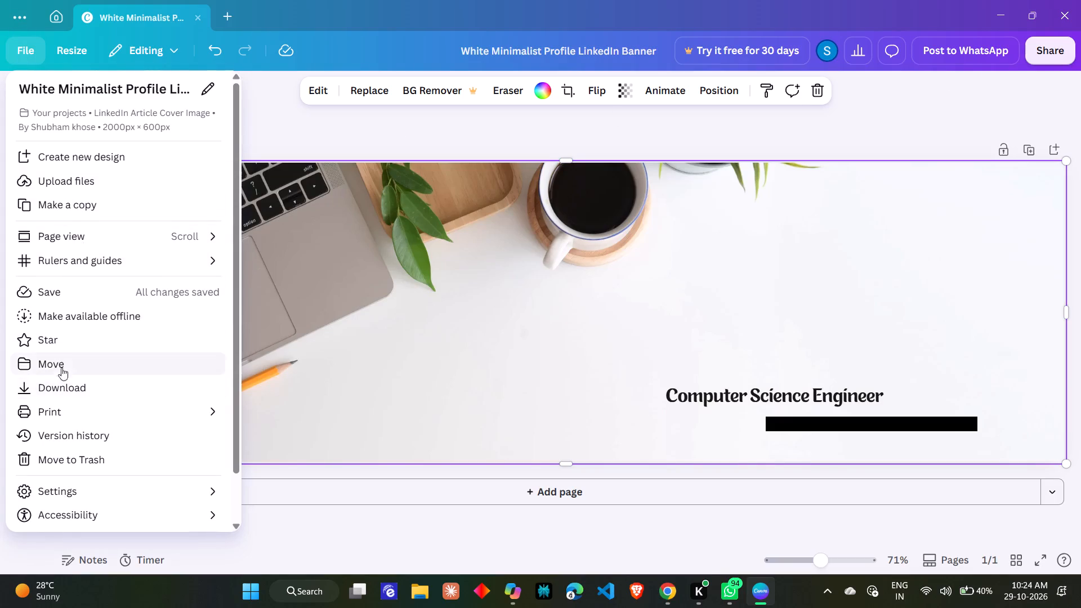
click(72, 386)
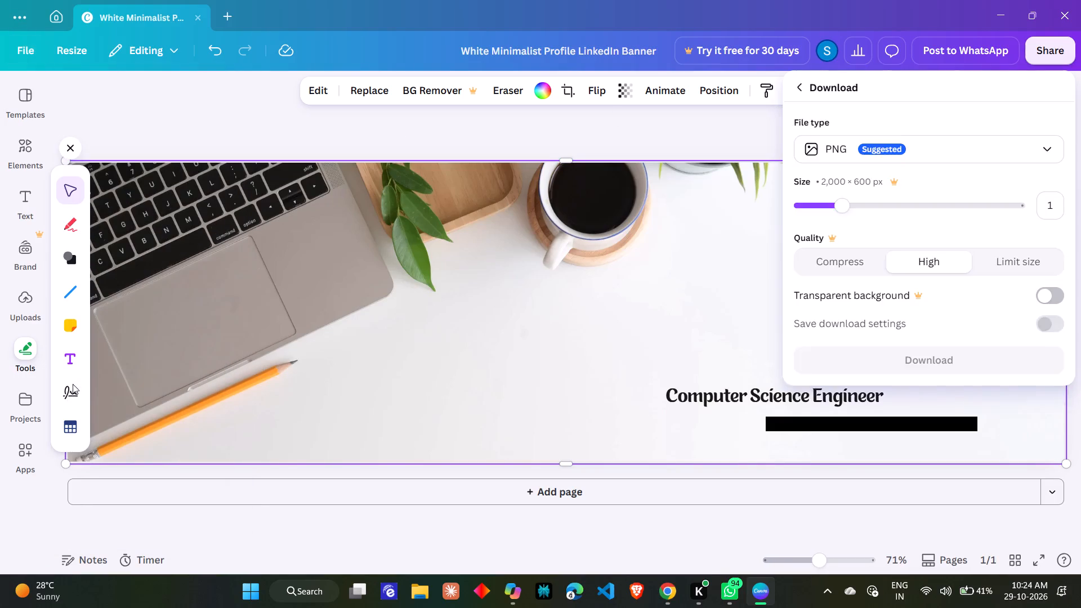
click(942, 147)
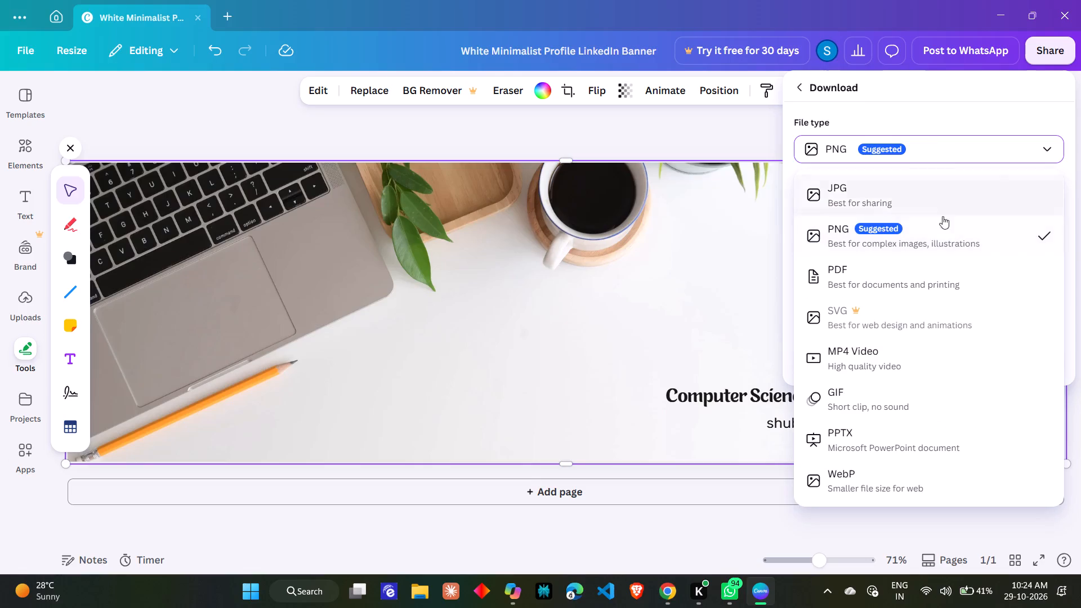
click(945, 245)
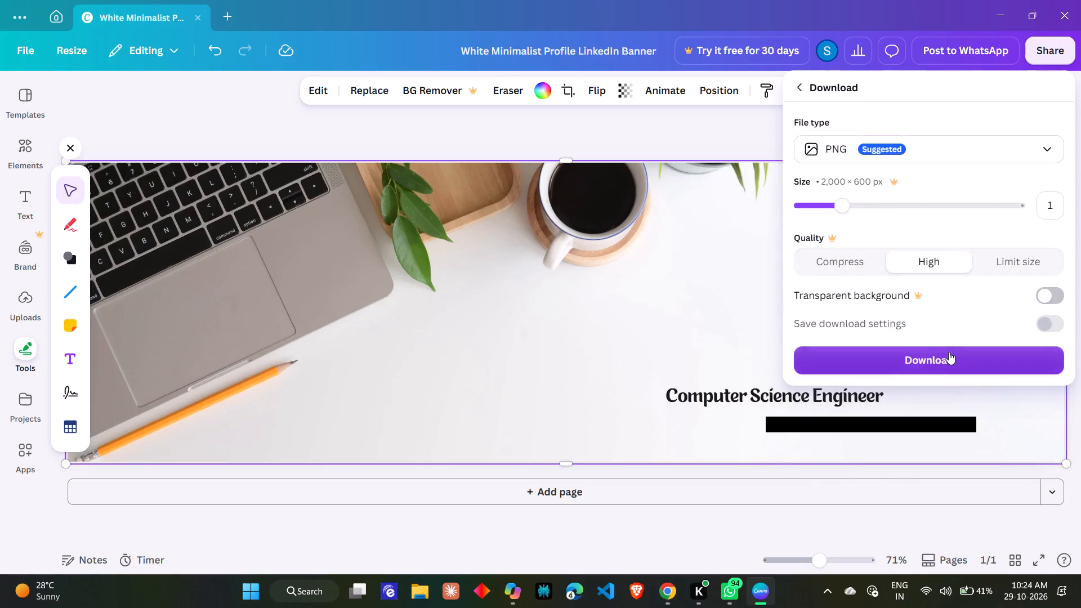
click(949, 357)
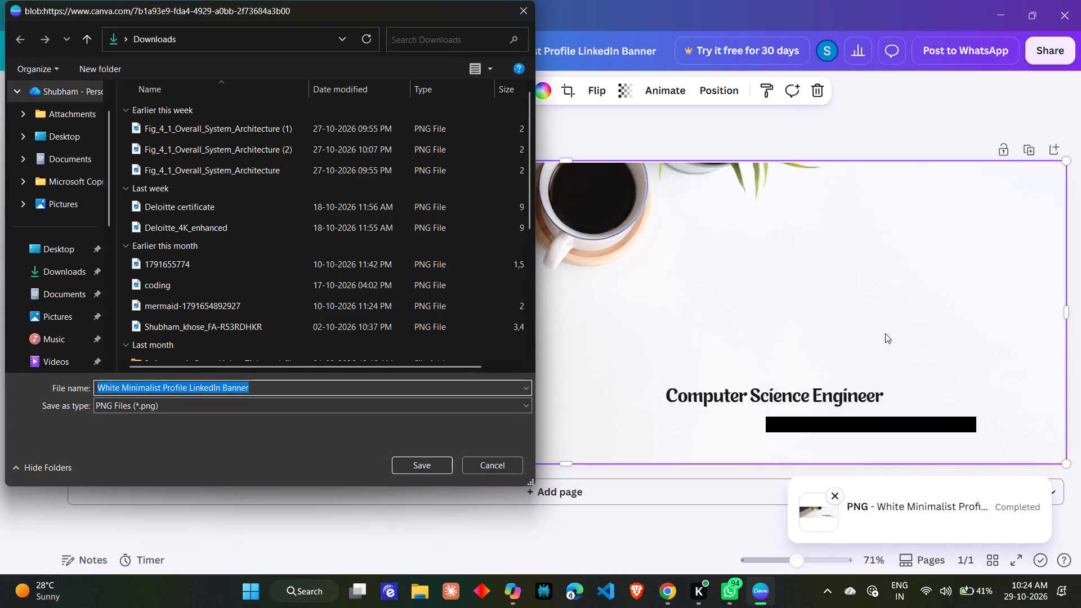
click(58, 246)
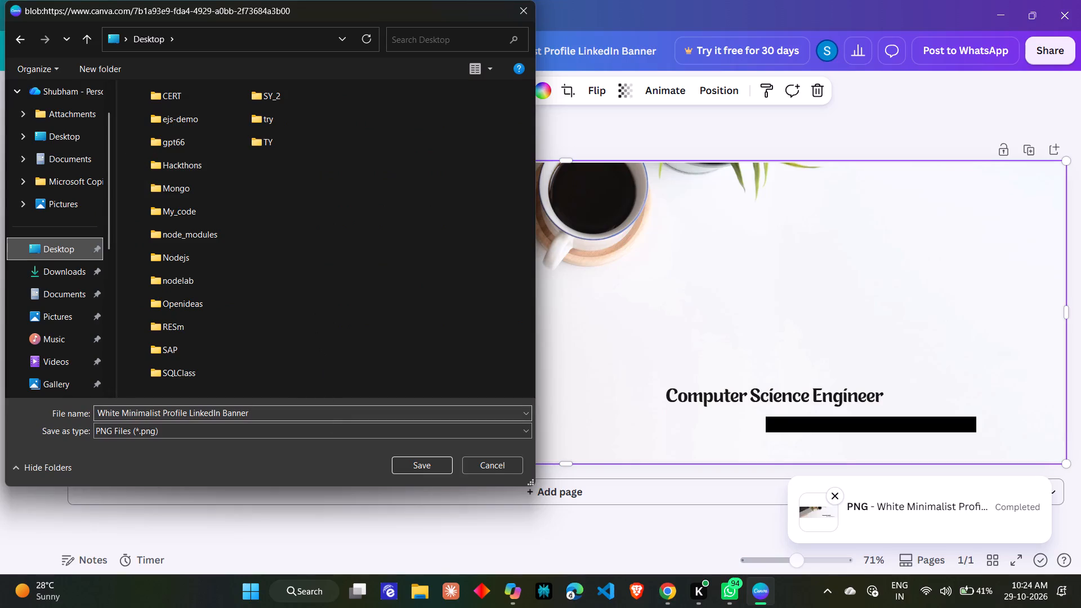
click(428, 467)
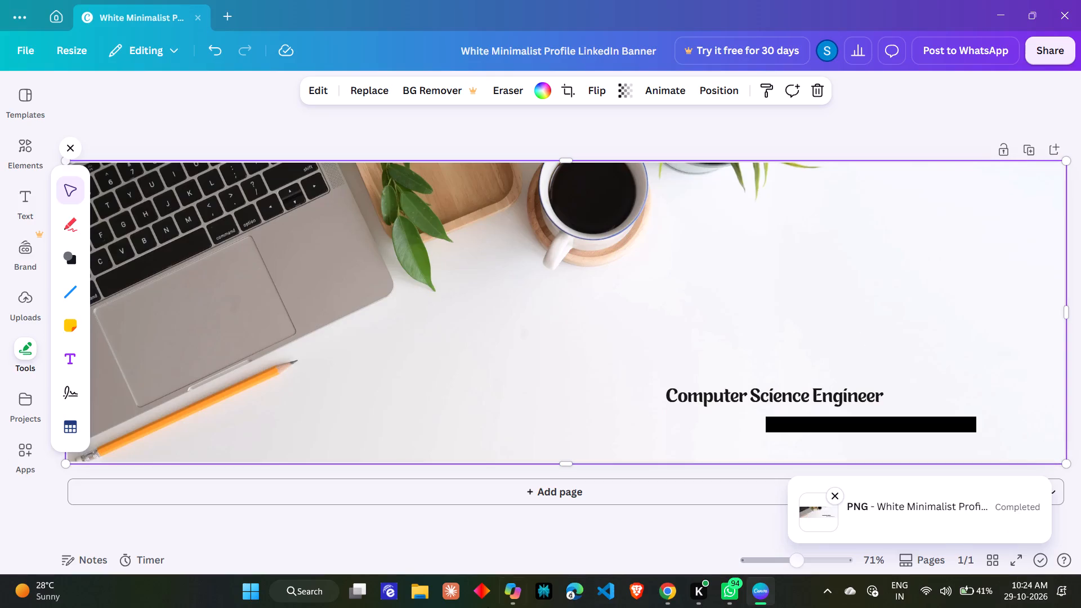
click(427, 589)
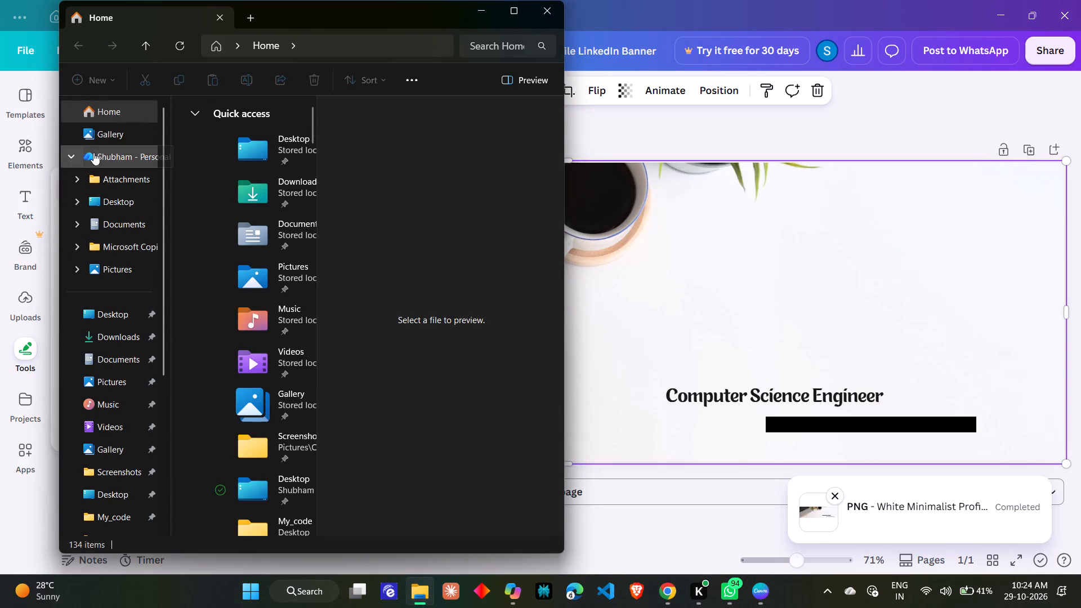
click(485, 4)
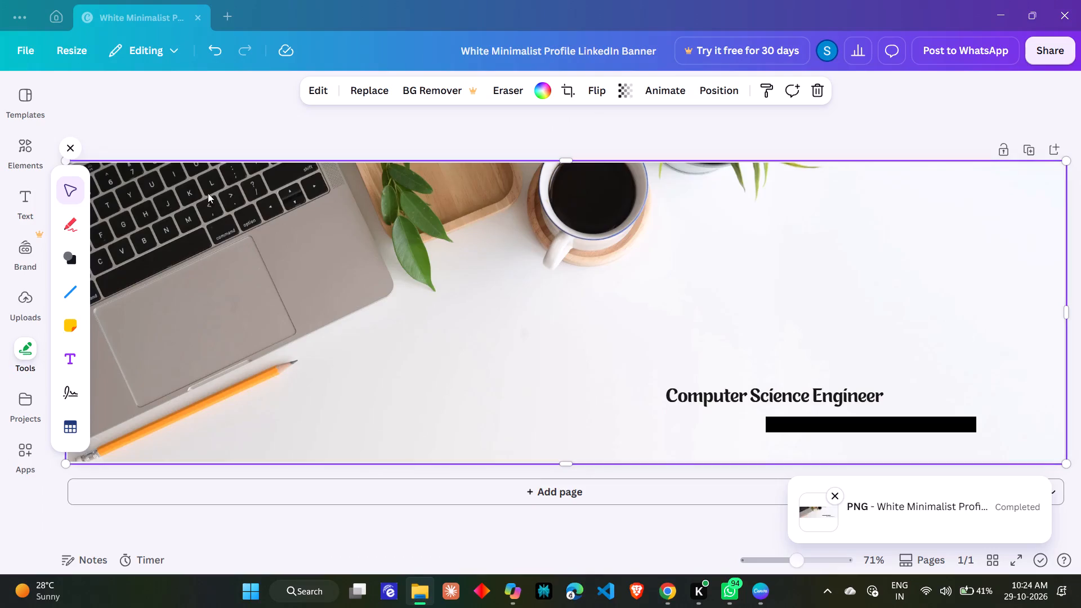
Look through the design types offered for a new design, including the custom size option.
click(226, 14)
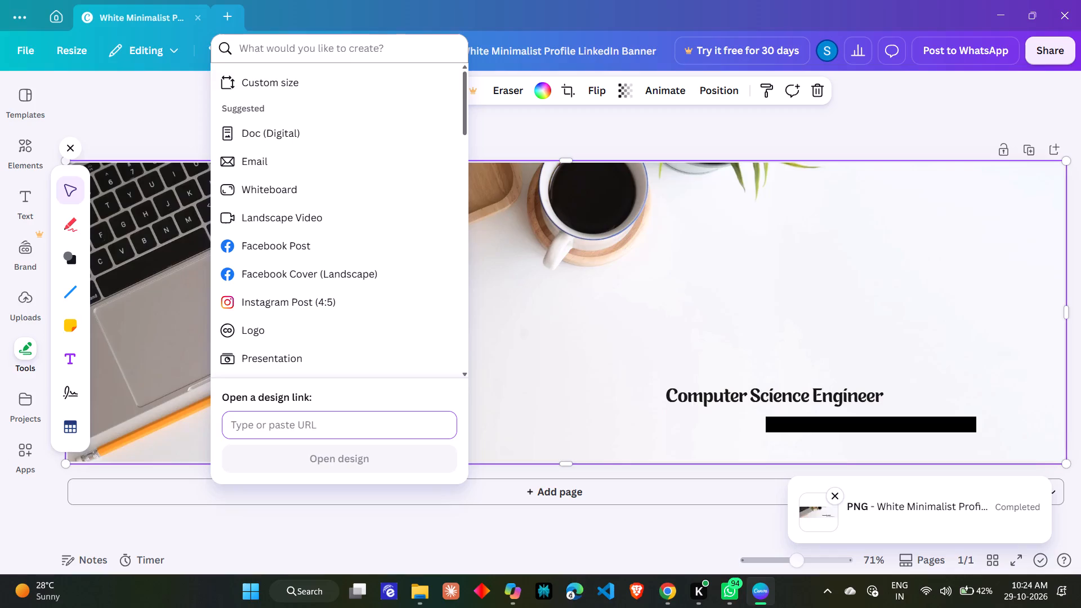
click(280, 85)
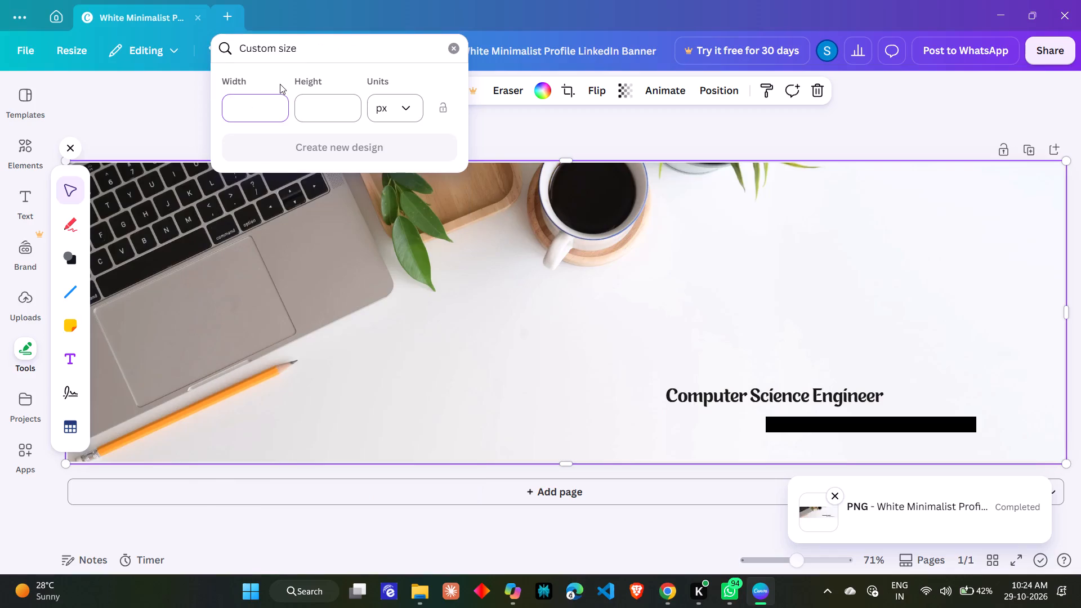
click(458, 45)
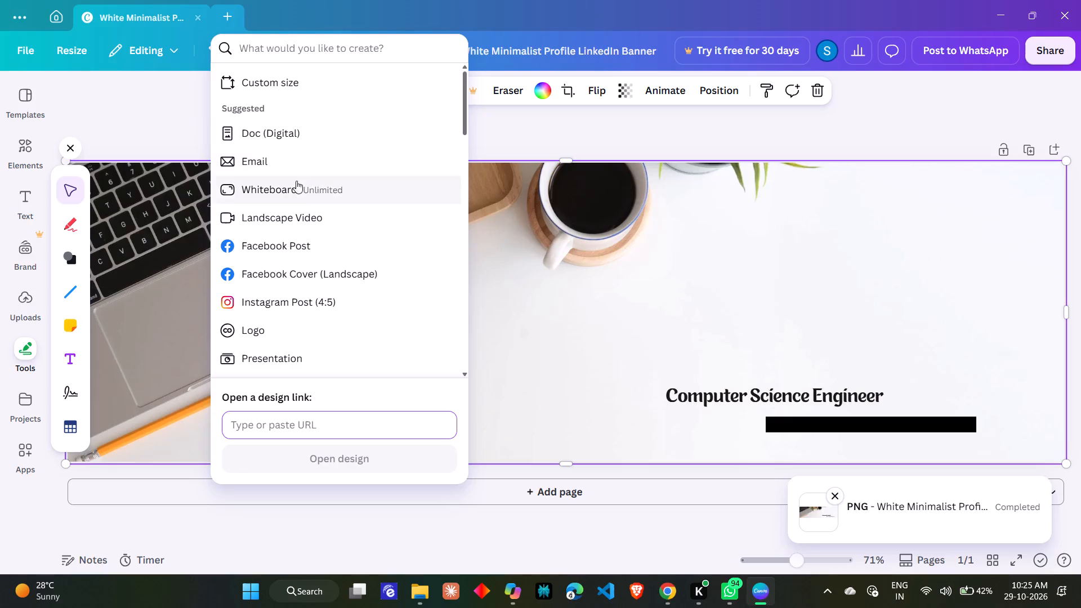
scroll(274, 310, down, 4)
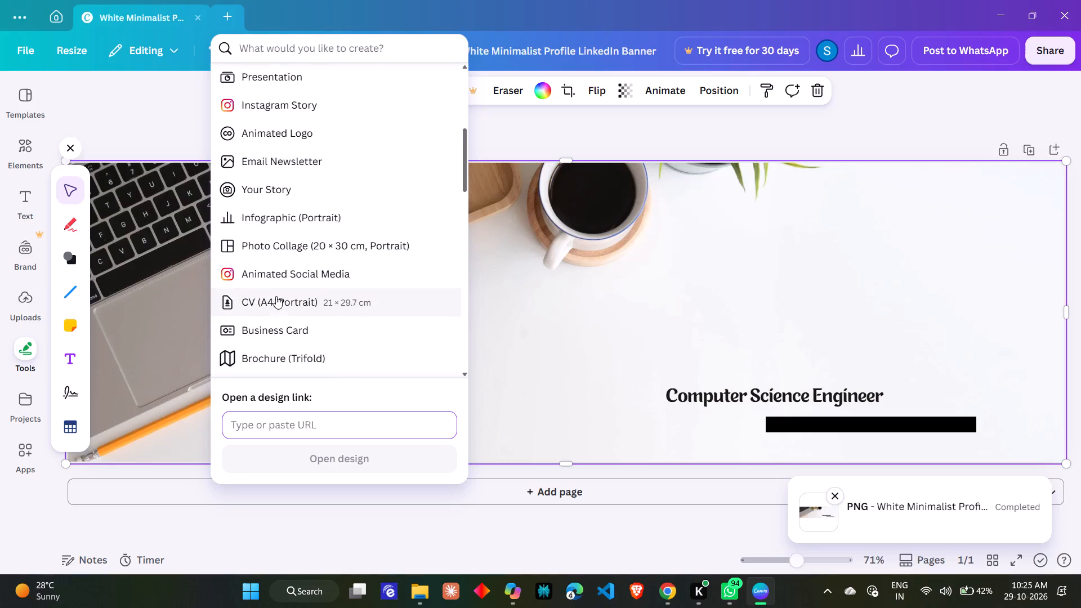
scroll(280, 238, down, 16)
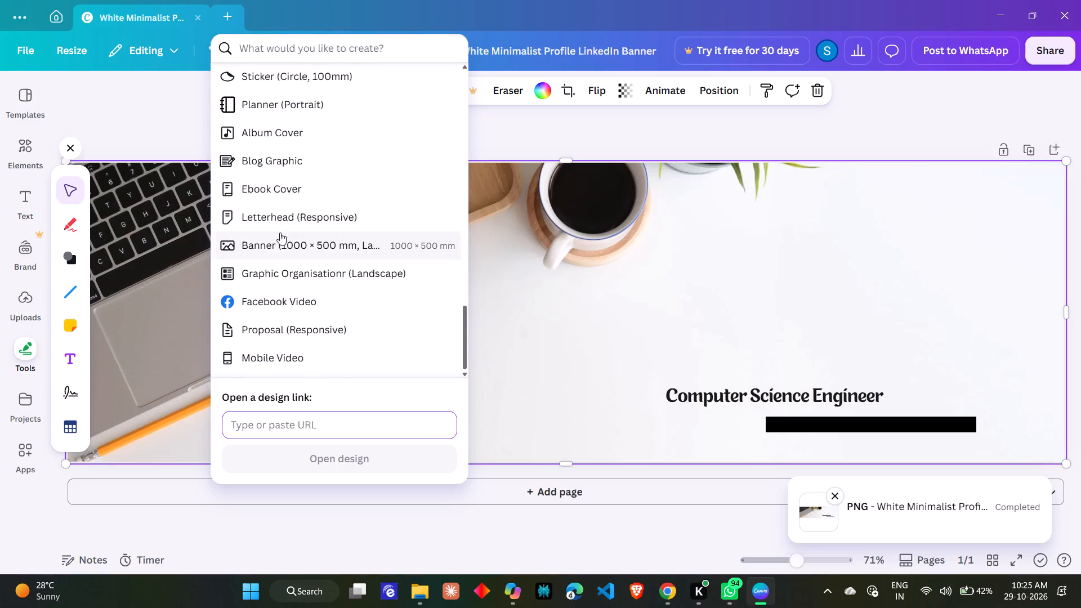
scroll(280, 232, down, 7)
scroll(280, 232, up, 2)
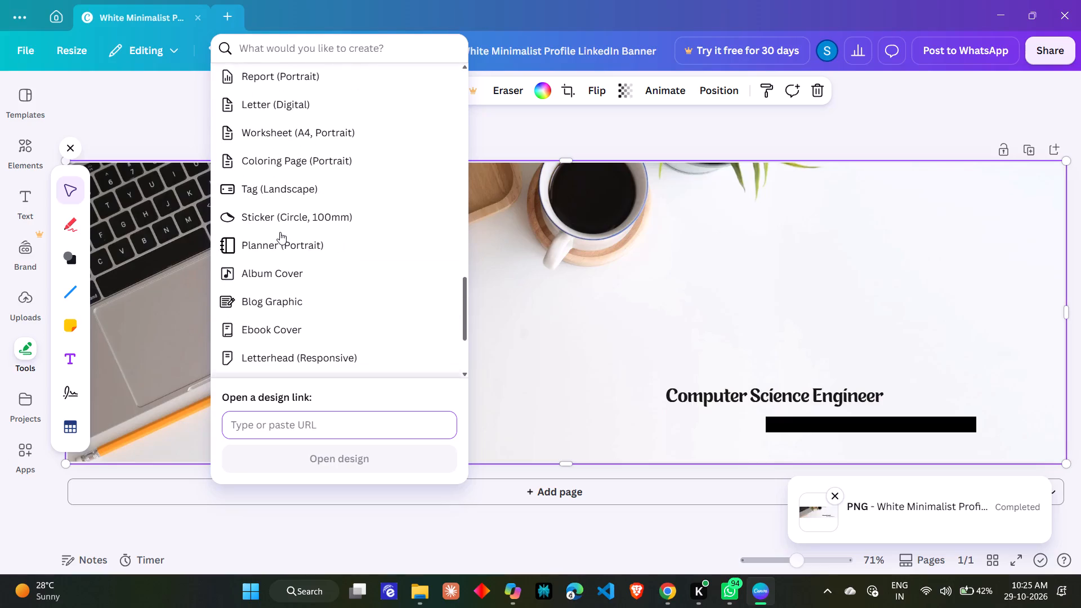
scroll(280, 232, up, 2)
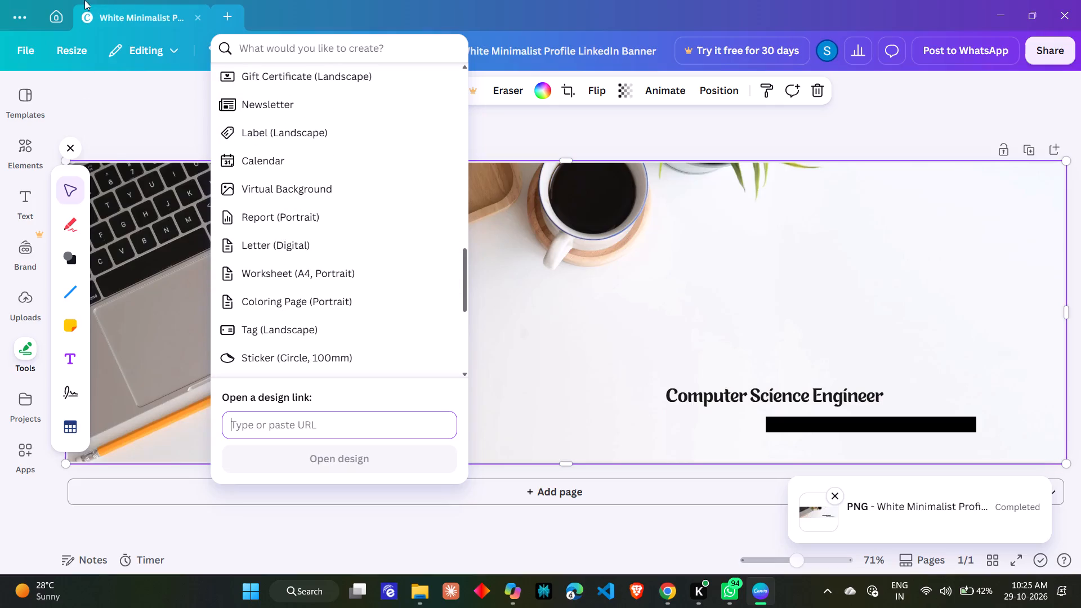
Return to the Canva home page and examine the template results for "linkdin banner", expanding the list once.
click(50, 16)
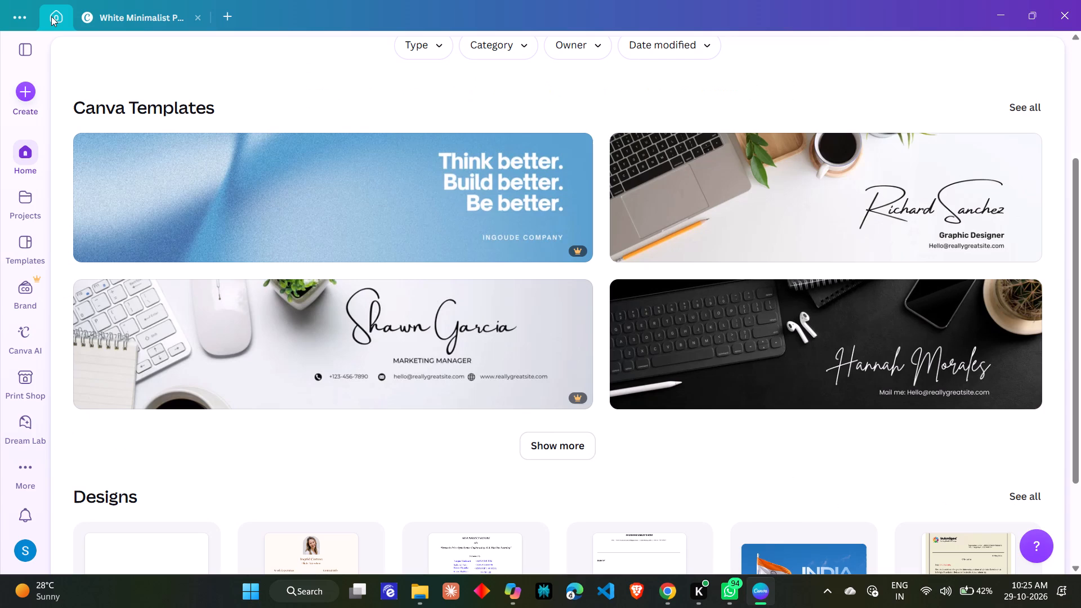
scroll(390, 204, down, 1)
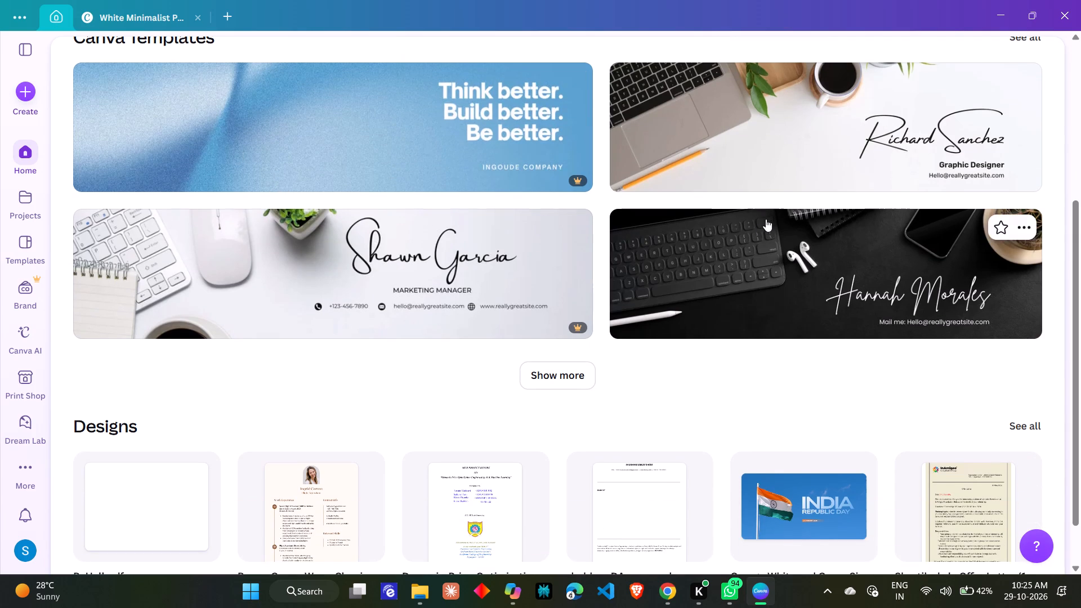
scroll(766, 219, down, 6)
scroll(767, 219, up, 4)
scroll(743, 278, down, 5)
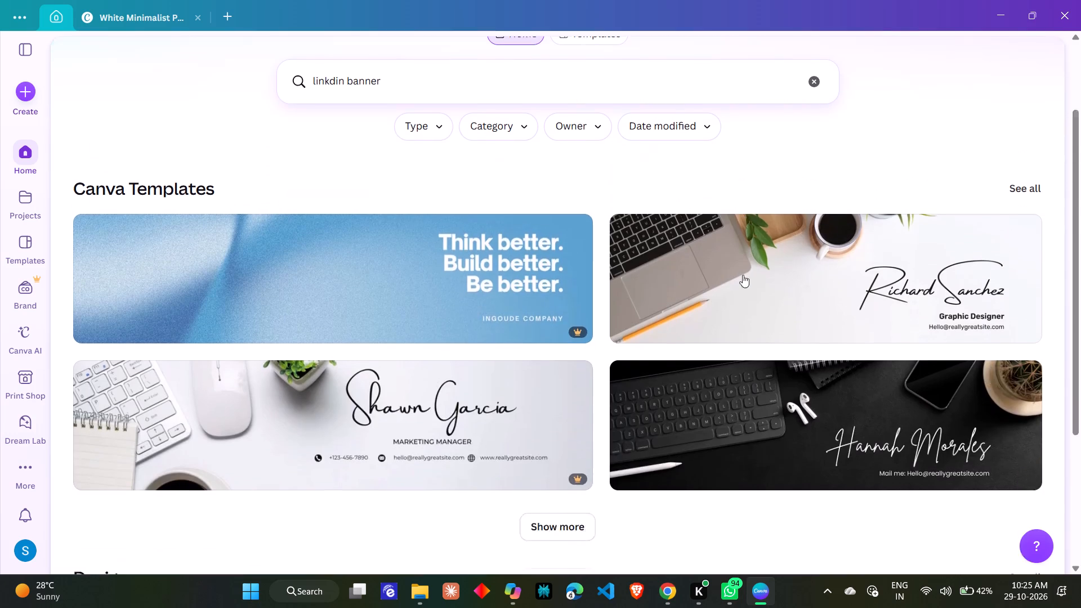
scroll(574, 263, down, 4)
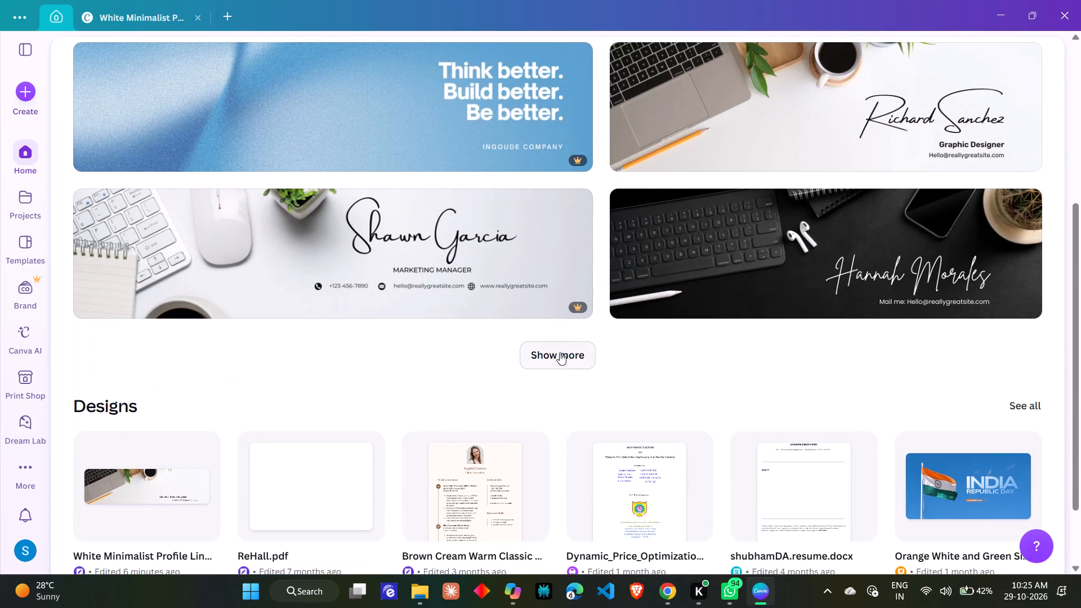
click(558, 358)
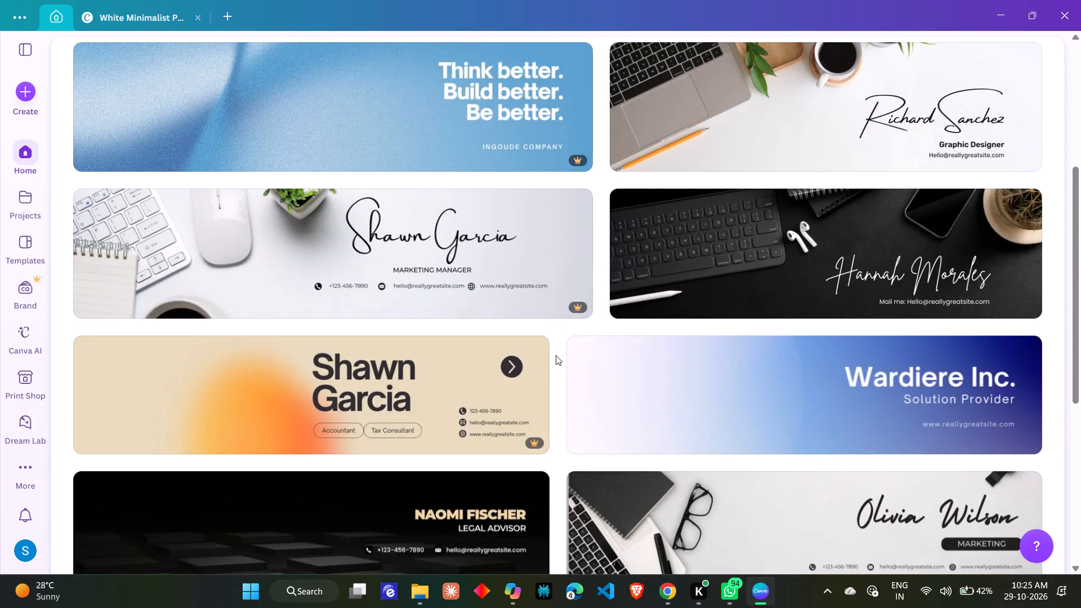
scroll(556, 352, down, 1)
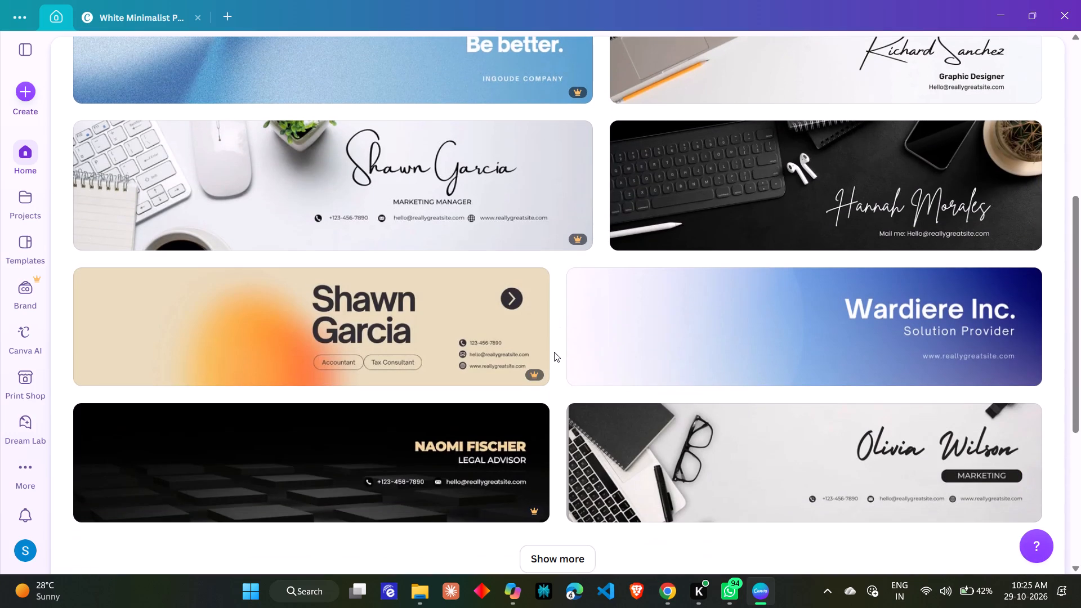
scroll(555, 343, down, 3)
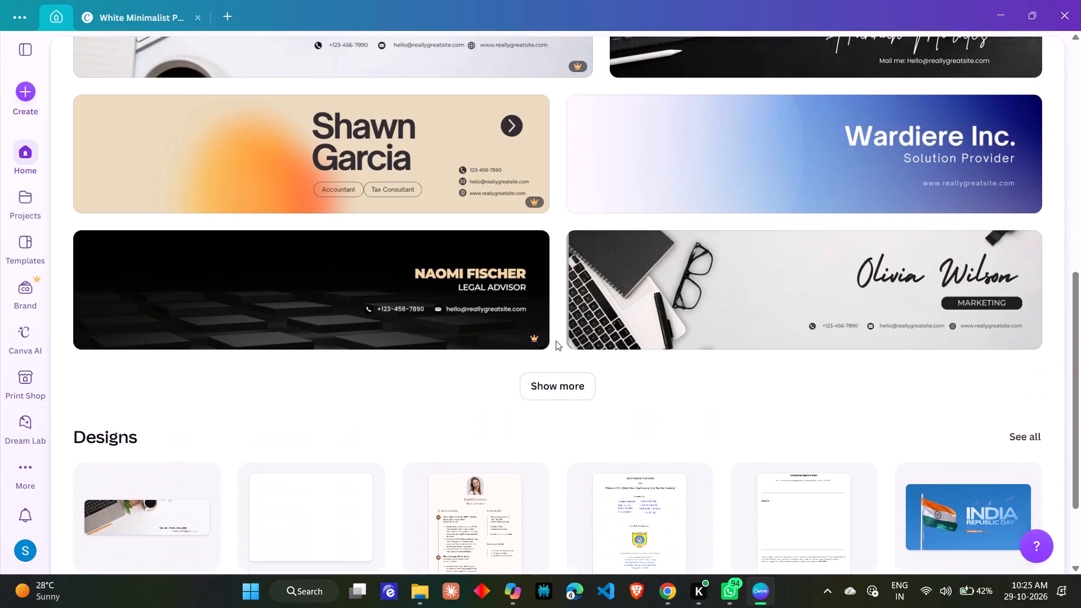
scroll(535, 331, down, 1)
Expand the LinkedIn banner template results two more times and examine the additional designs.
click(531, 283)
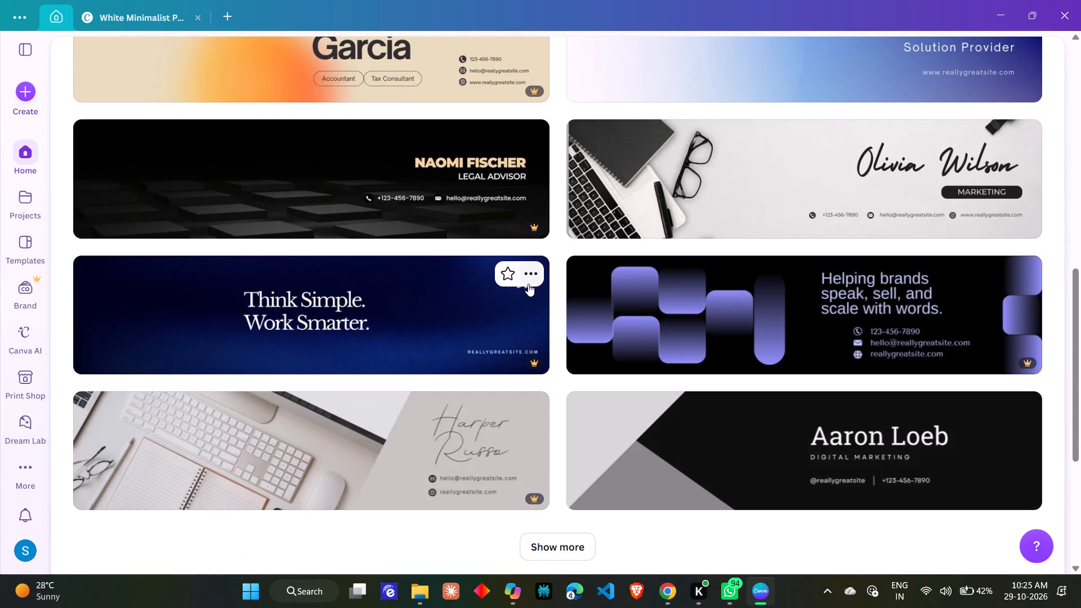
scroll(528, 284, down, 2)
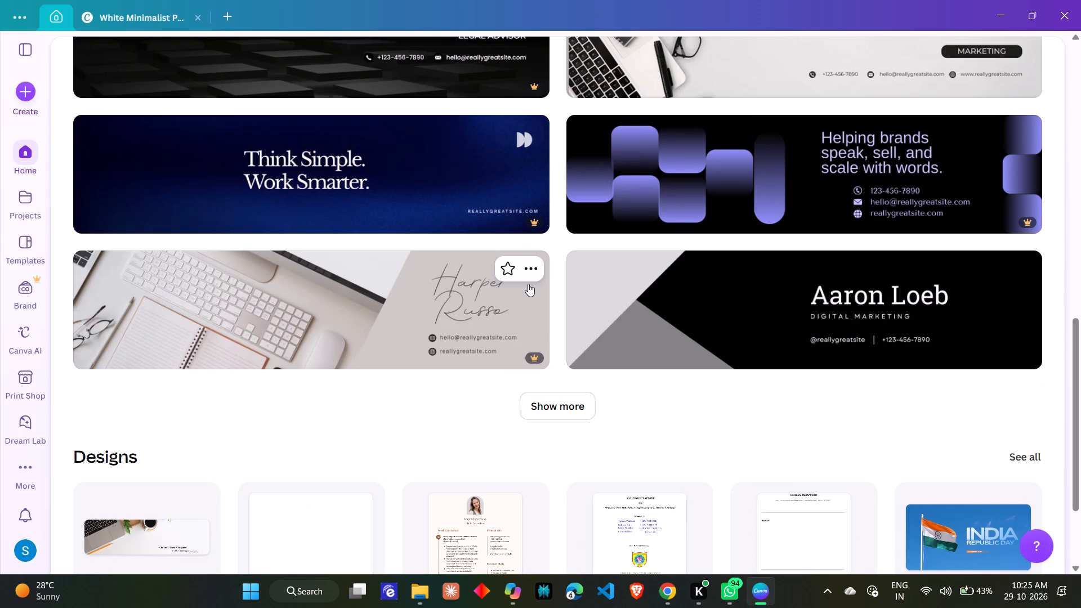
scroll(528, 284, down, 3)
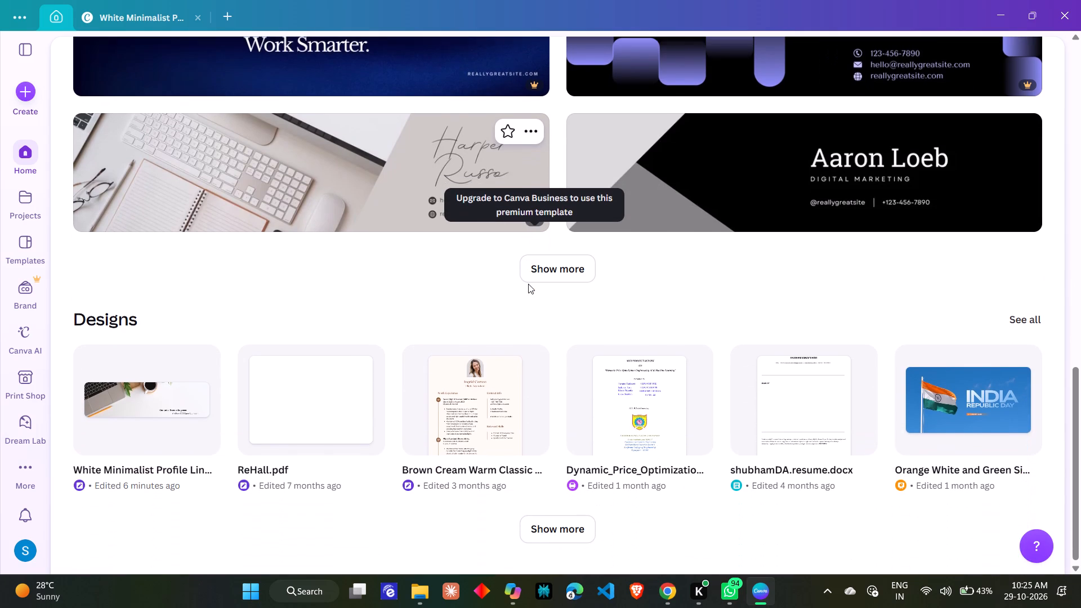
click(529, 276)
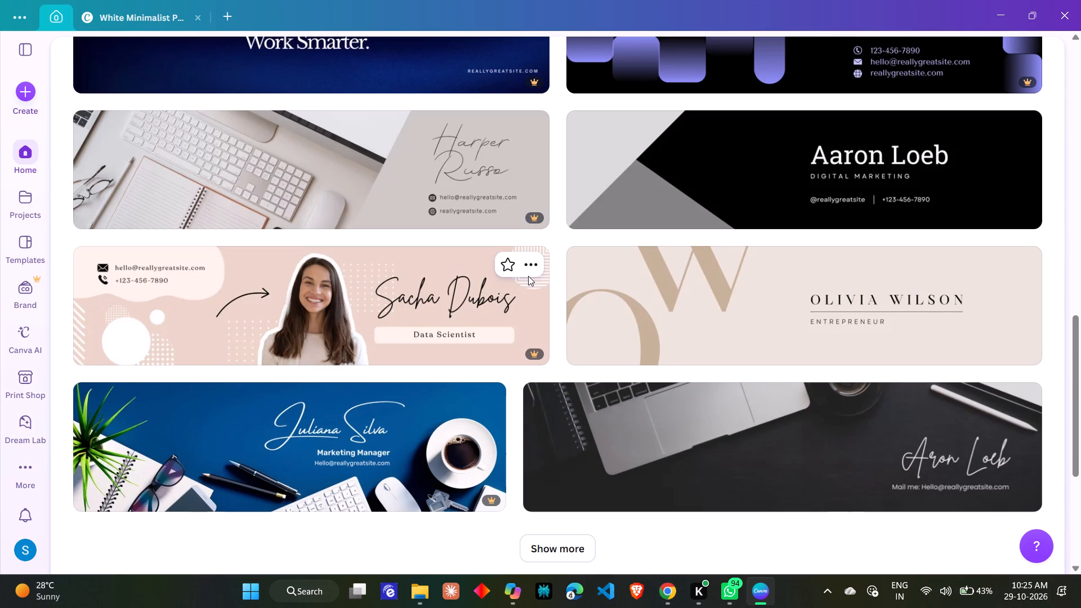
scroll(528, 276, down, 1)
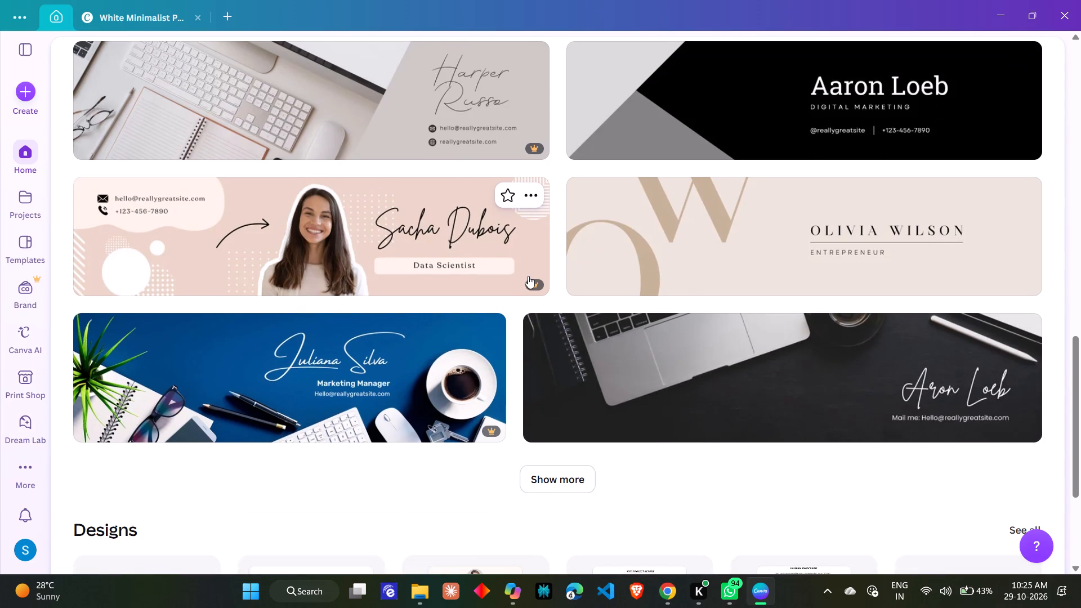
scroll(528, 276, down, 1)
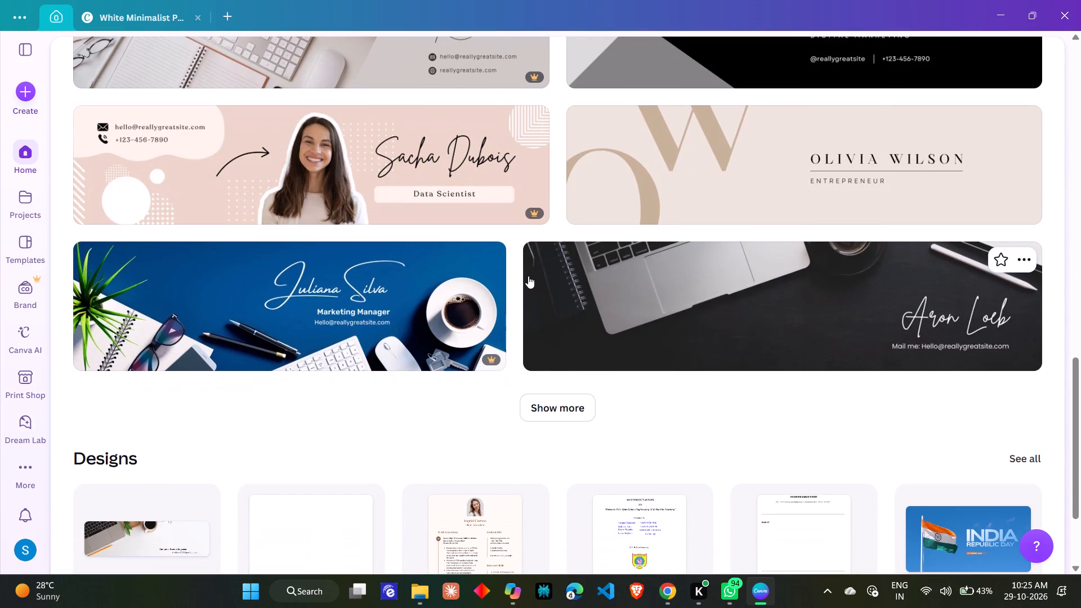
scroll(528, 276, down, 2)
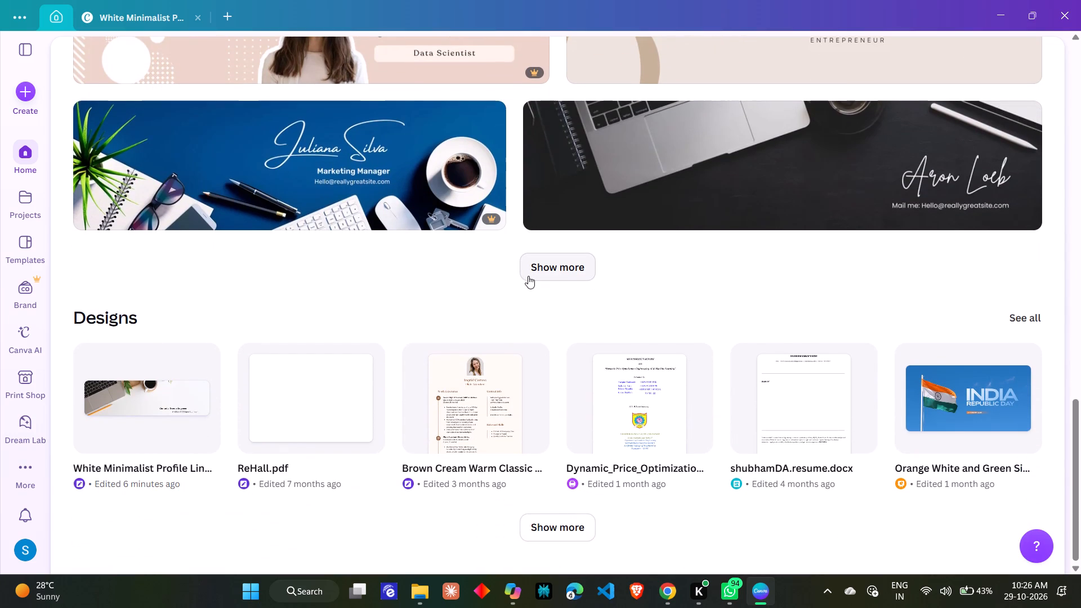
scroll(528, 276, down, 2)
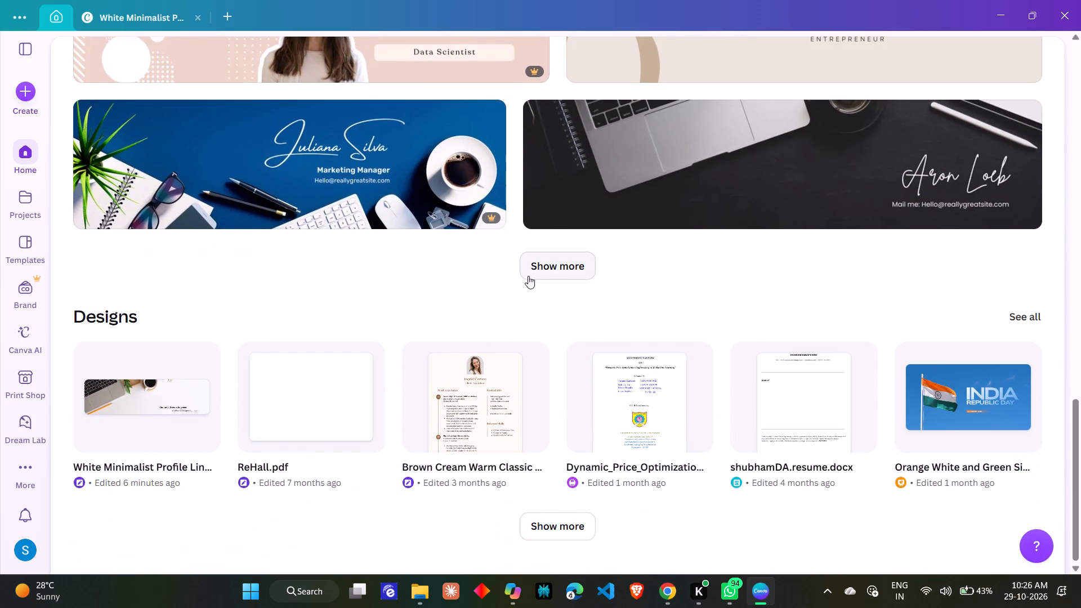
scroll(544, 226, down, 2)
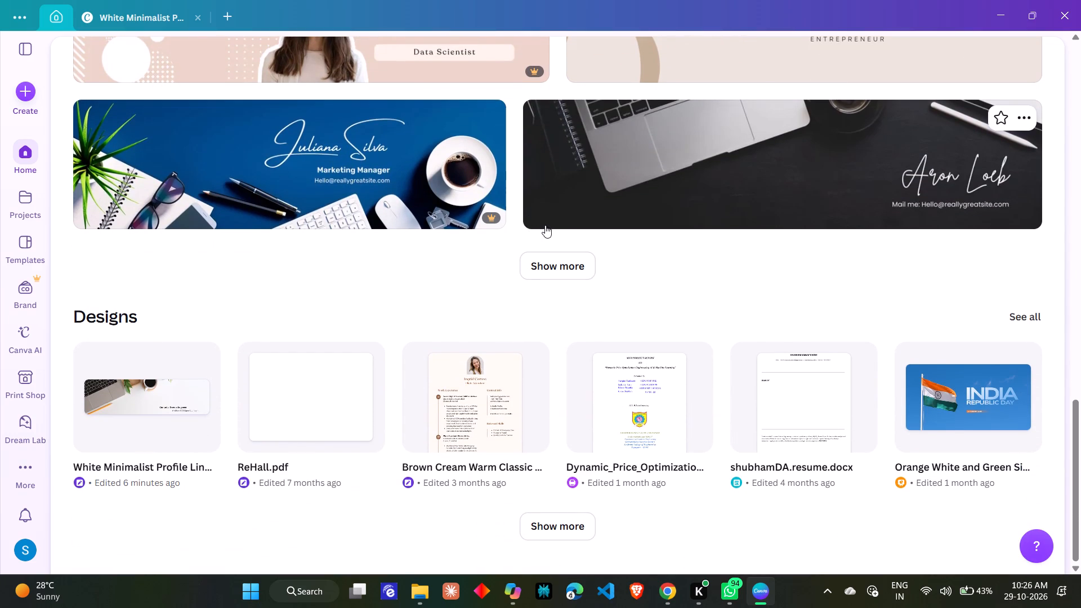
Expand the LinkedIn banner template results two more times and examine the added designs.
click(542, 258)
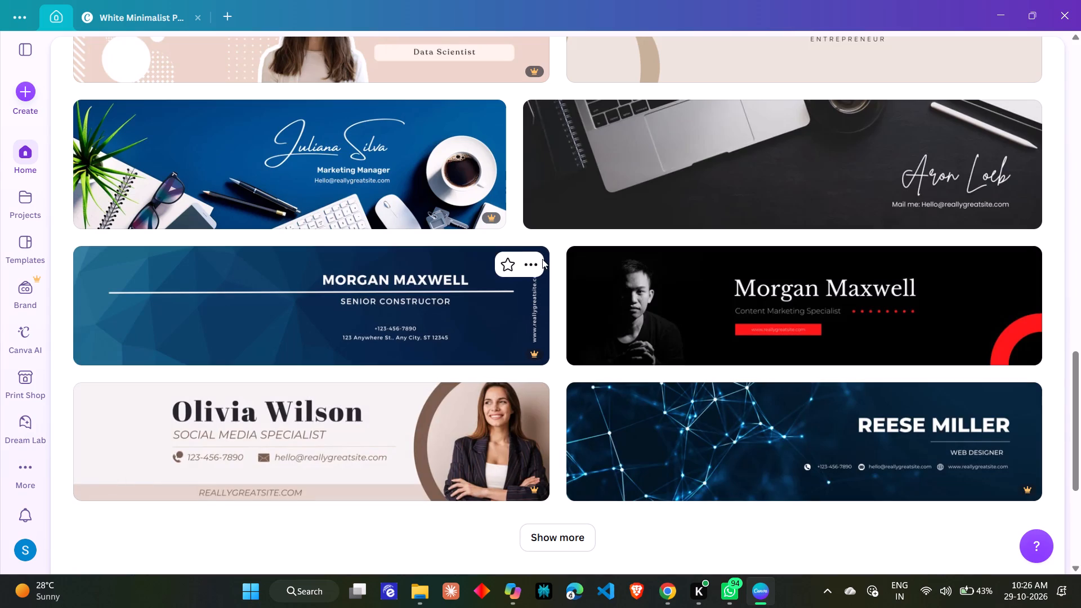
scroll(542, 259, down, 1)
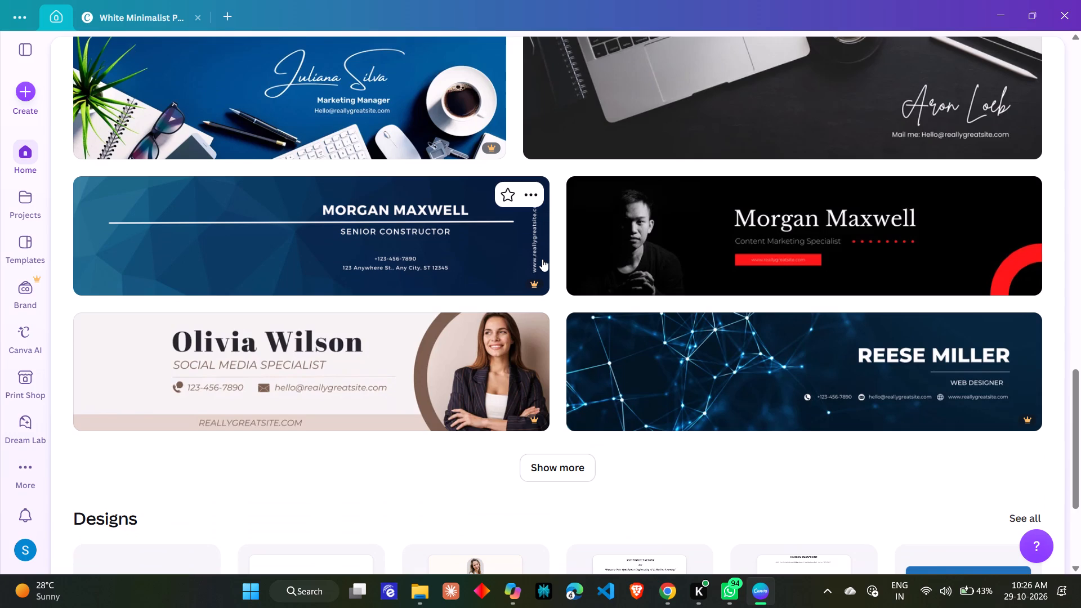
scroll(542, 259, down, 1)
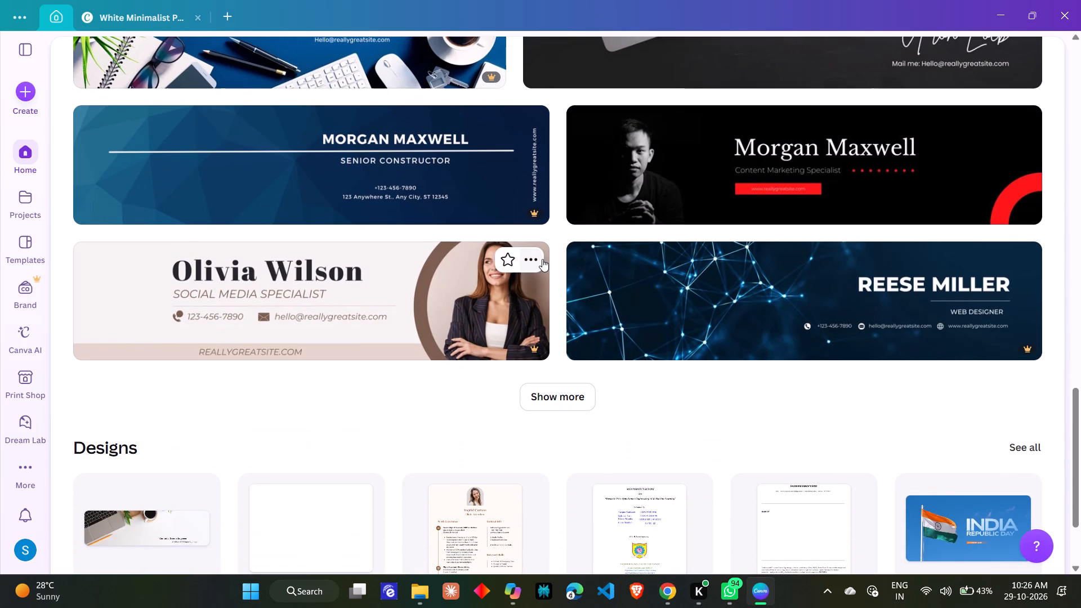
scroll(542, 259, down, 6)
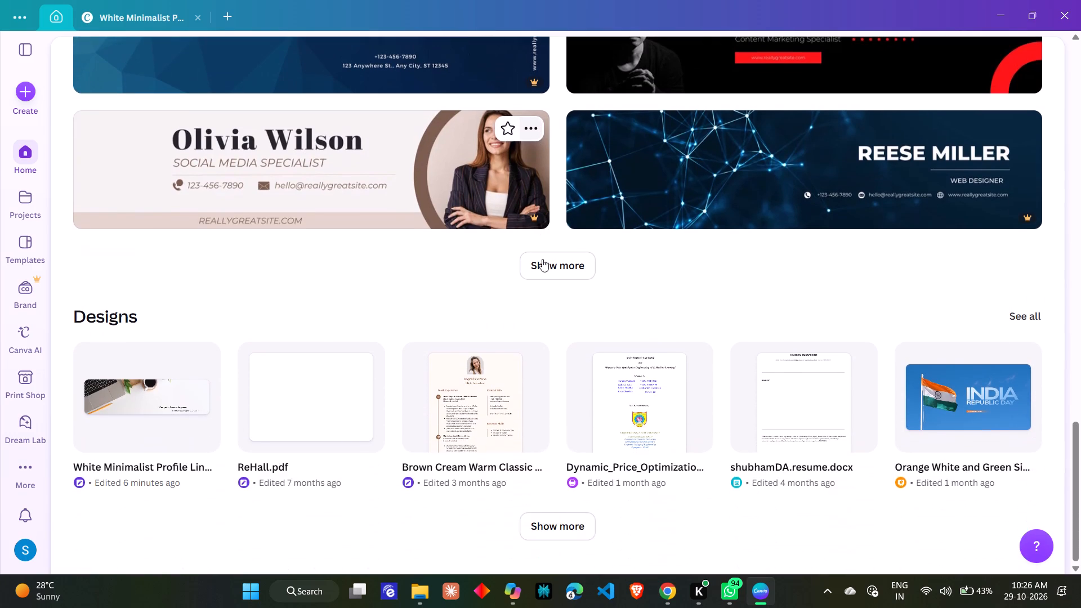
click(546, 244)
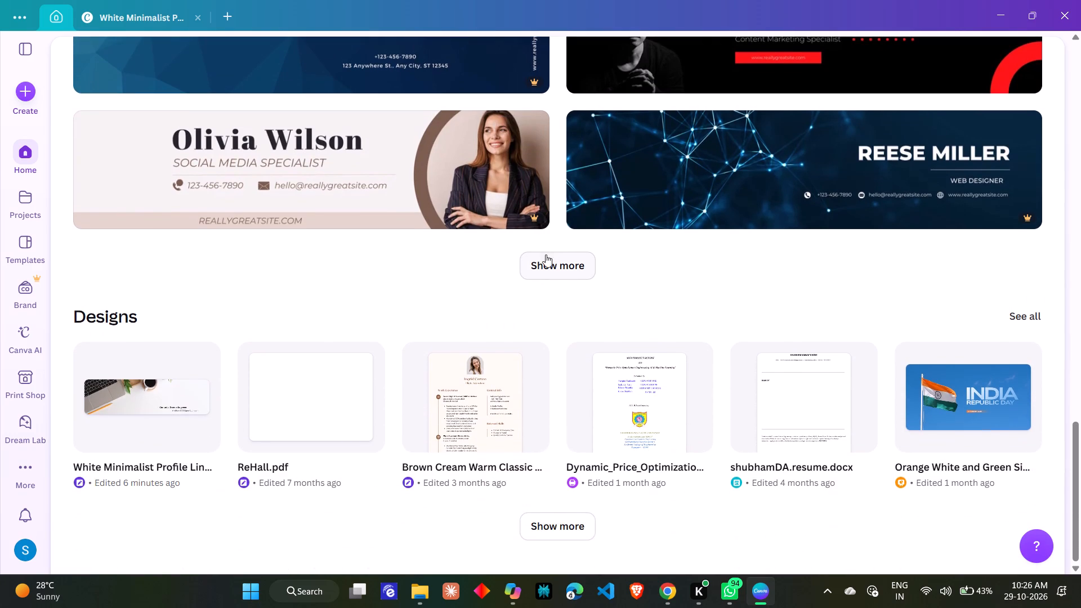
click(546, 256)
scroll(546, 257, down, 2)
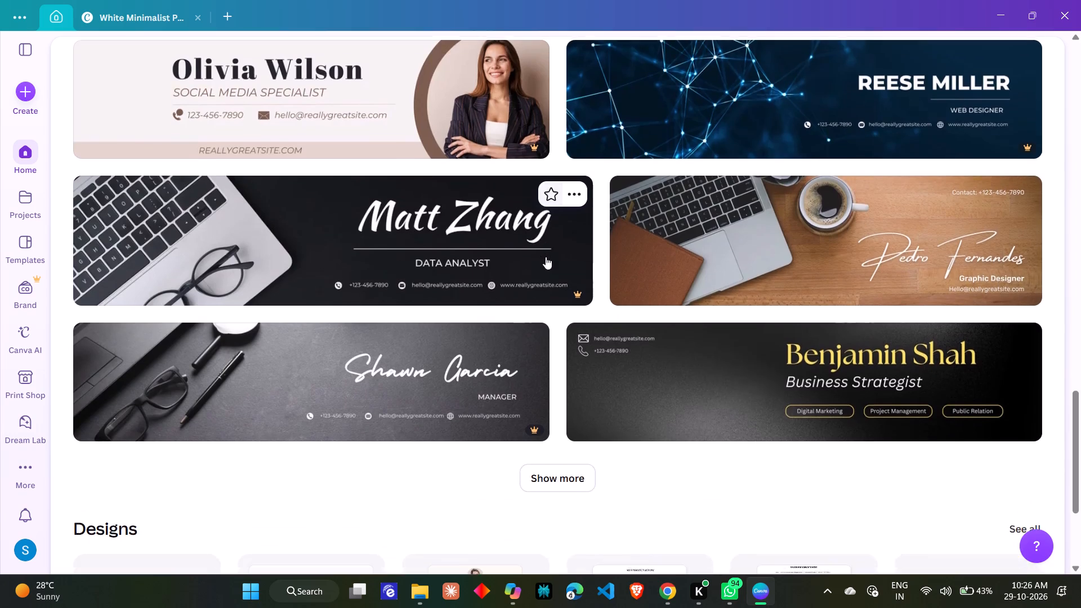
scroll(546, 257, down, 8)
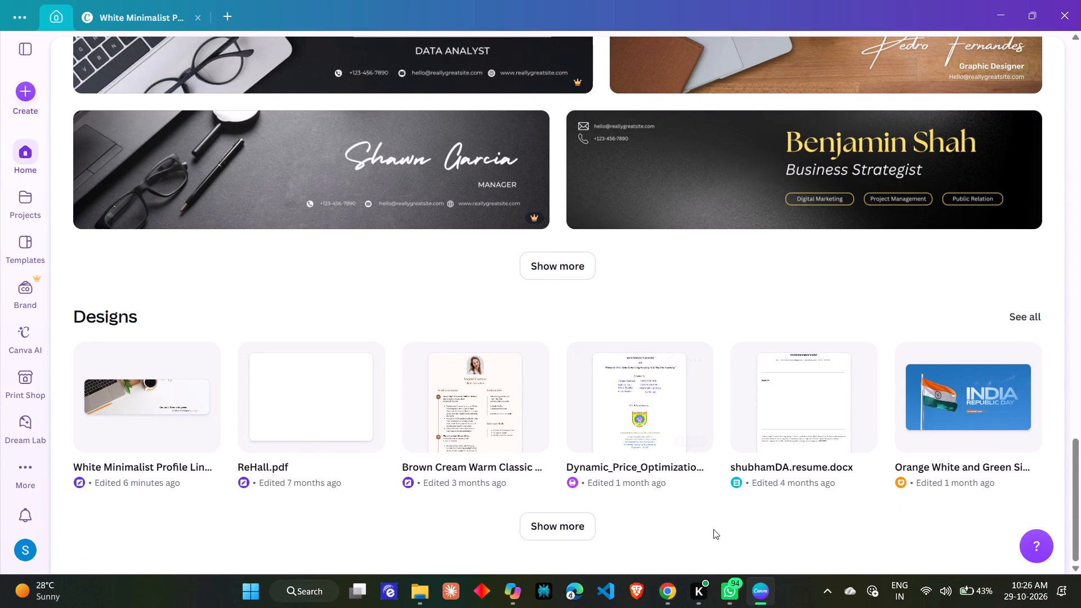
Leave Canva for the desktop, switch to Google Chrome and open LinkedIn.
key(super+x)
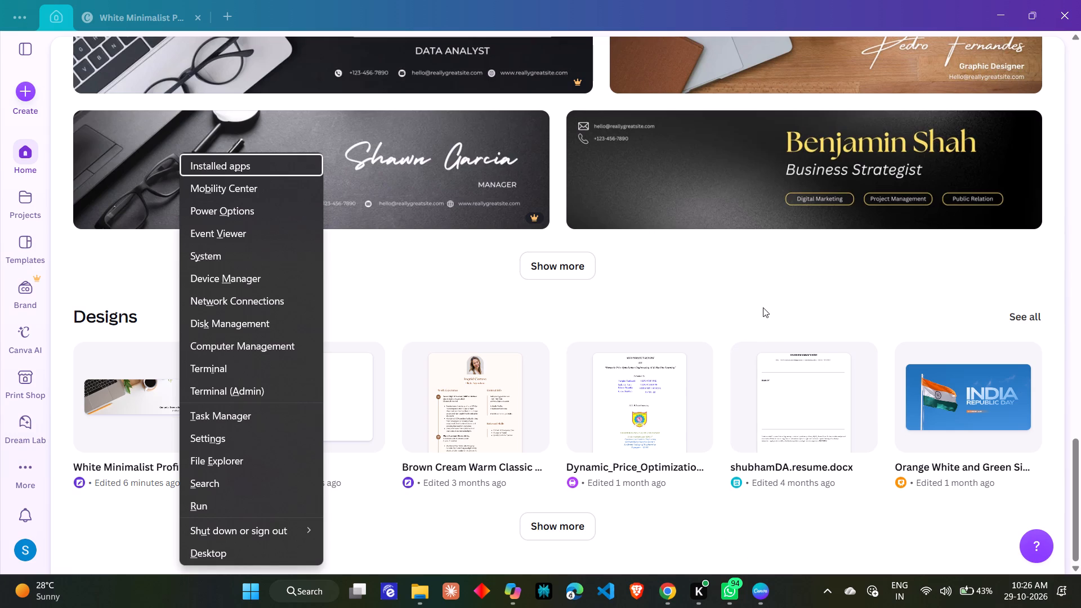
key(super+d)
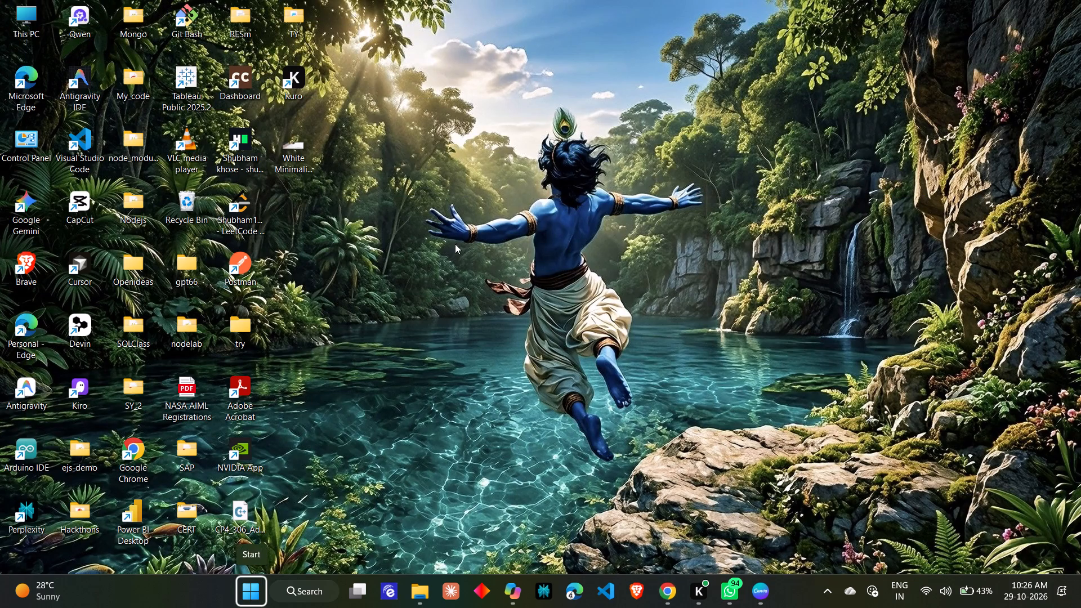
right_click(449, 140)
click(497, 201)
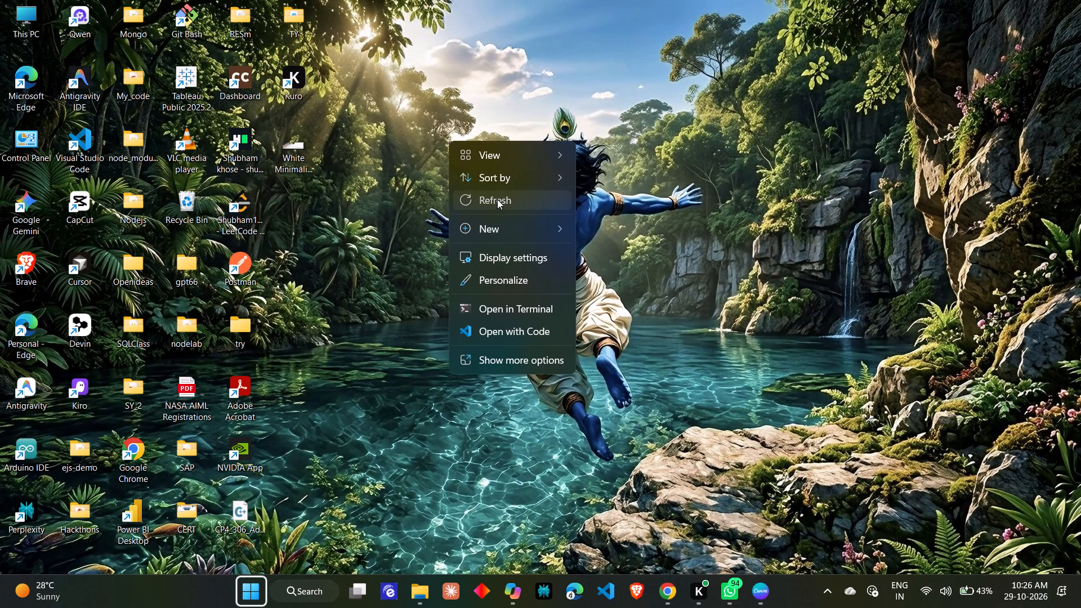
click(662, 596)
click(423, 422)
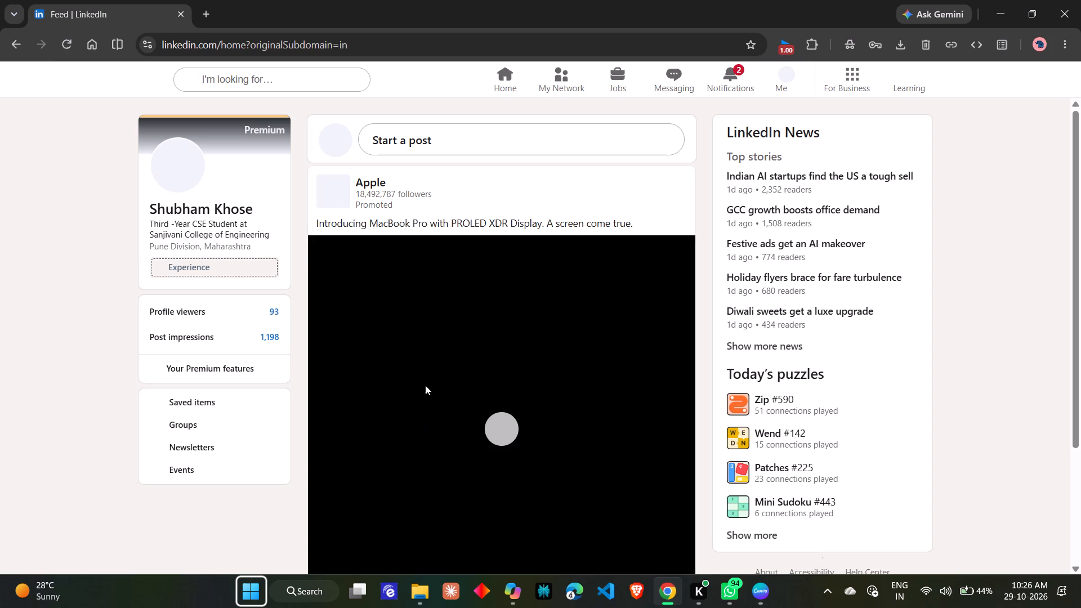
Look through the LinkedIn notifications, return to the home feed and skim its posts.
click(727, 78)
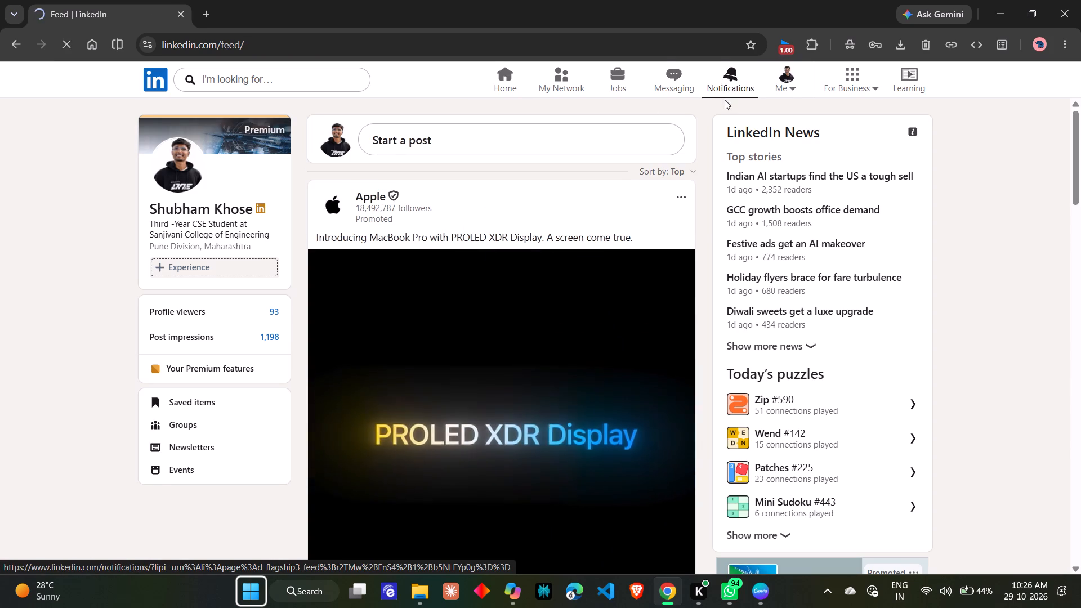
click(734, 74)
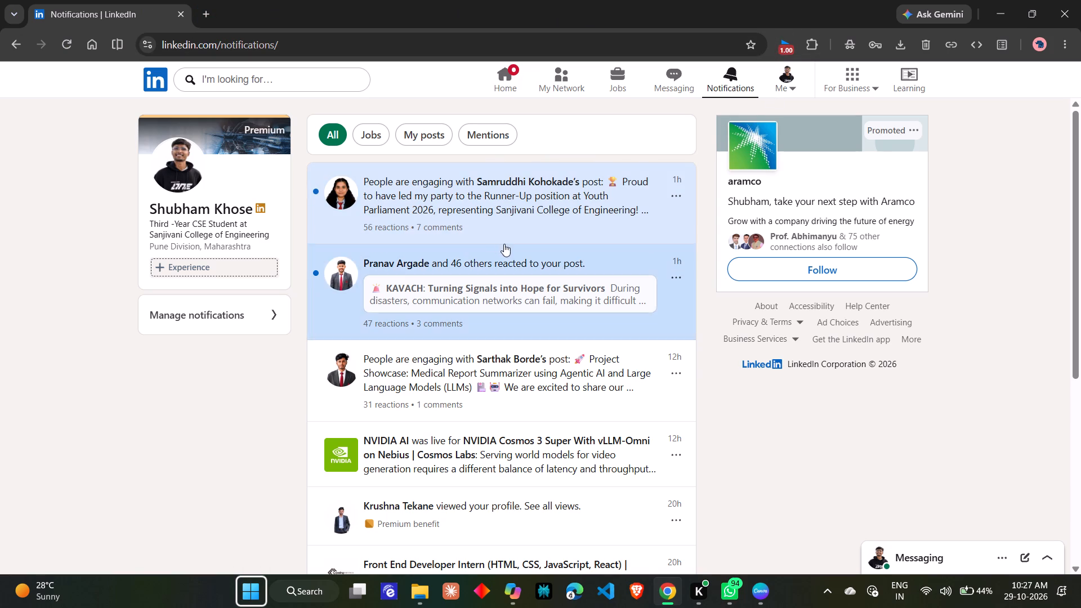
scroll(512, 237, down, 3)
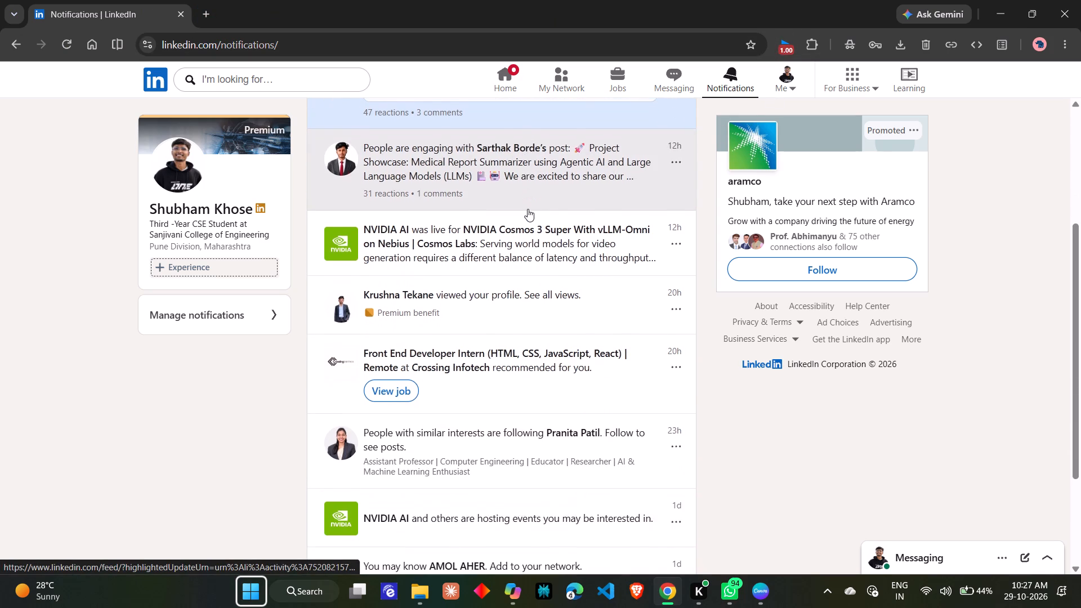
scroll(528, 209, up, 5)
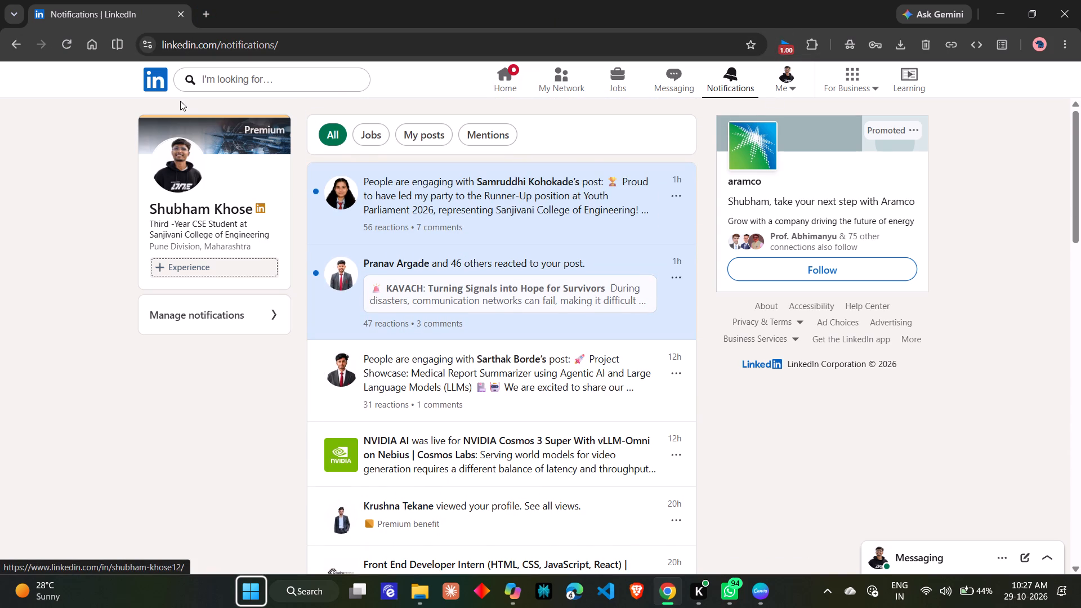
click(504, 80)
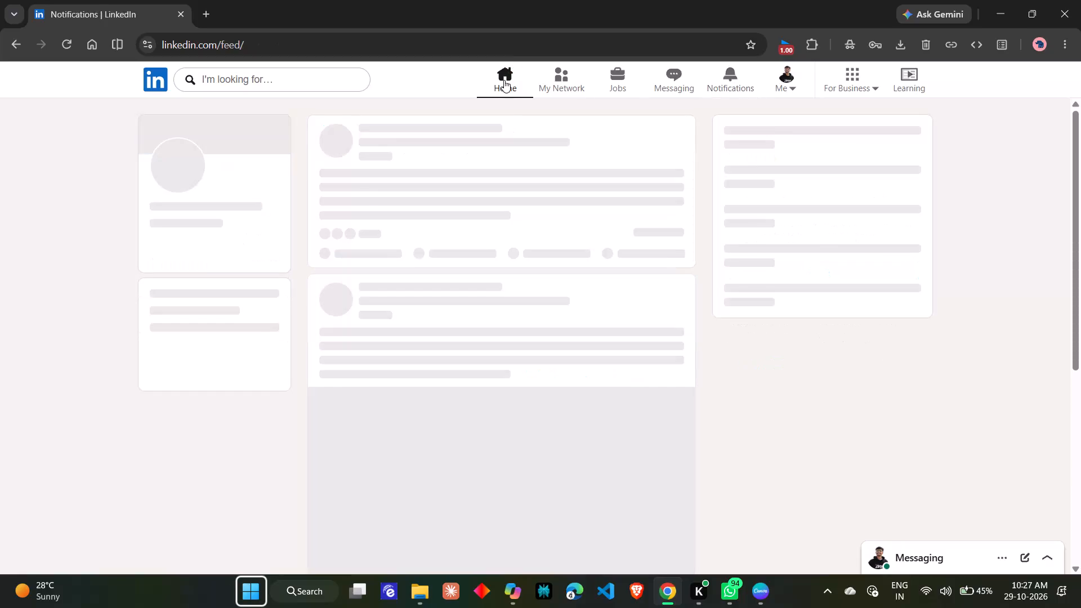
scroll(431, 216, down, 9)
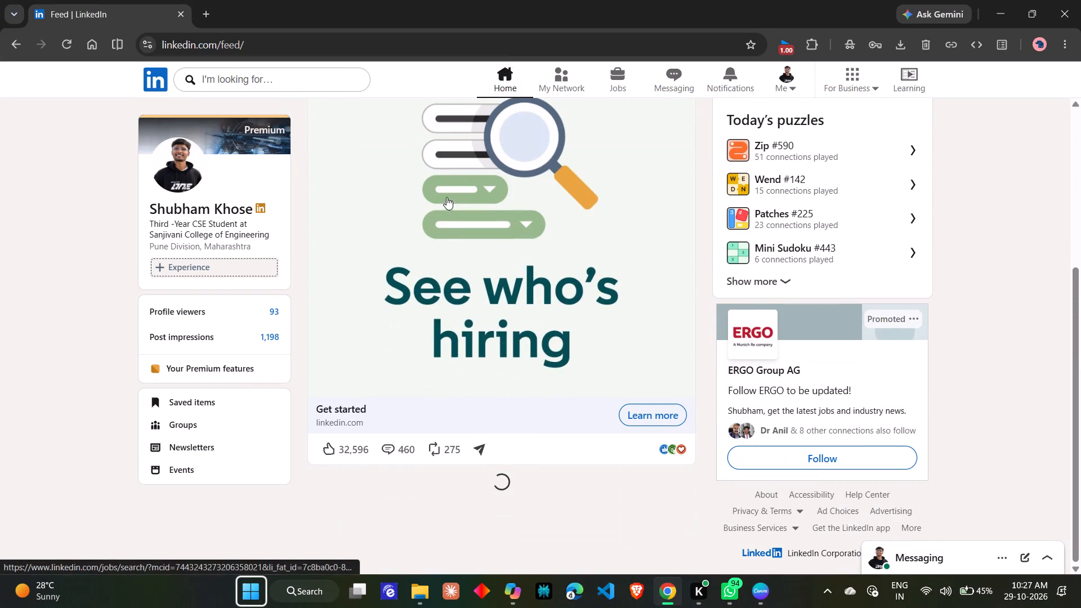
Open the account's own LinkedIn profile, start changing its cover photo and review the stock cover images offered.
click(167, 169)
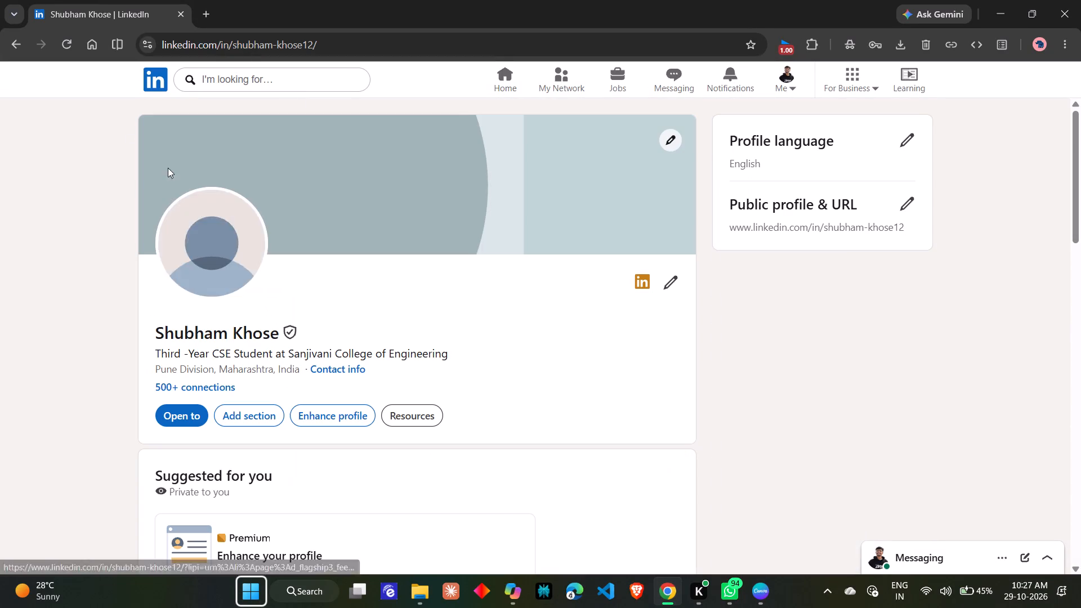
click(672, 138)
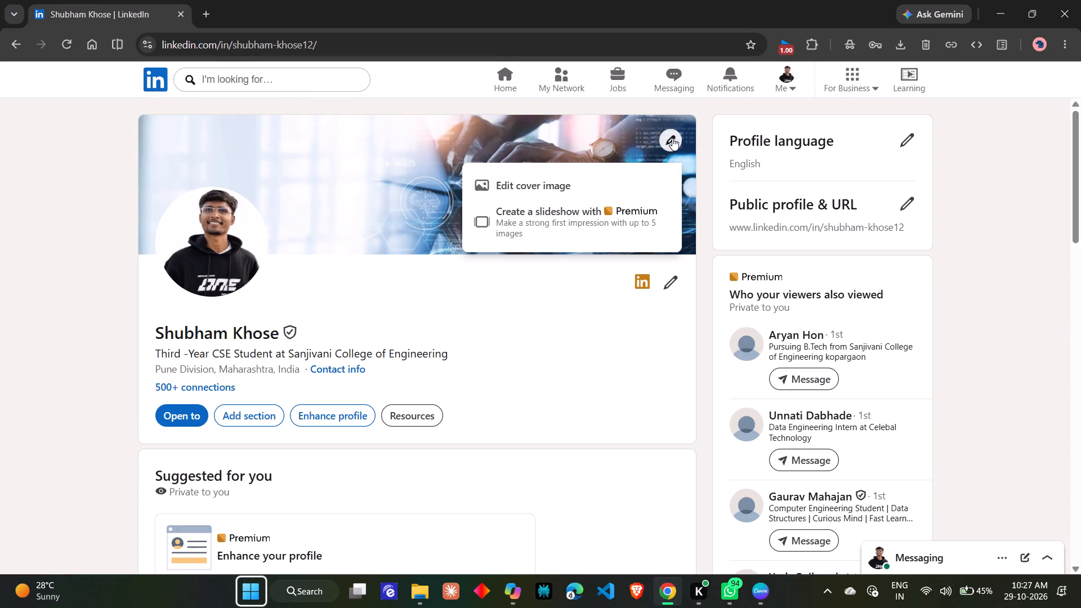
click(579, 191)
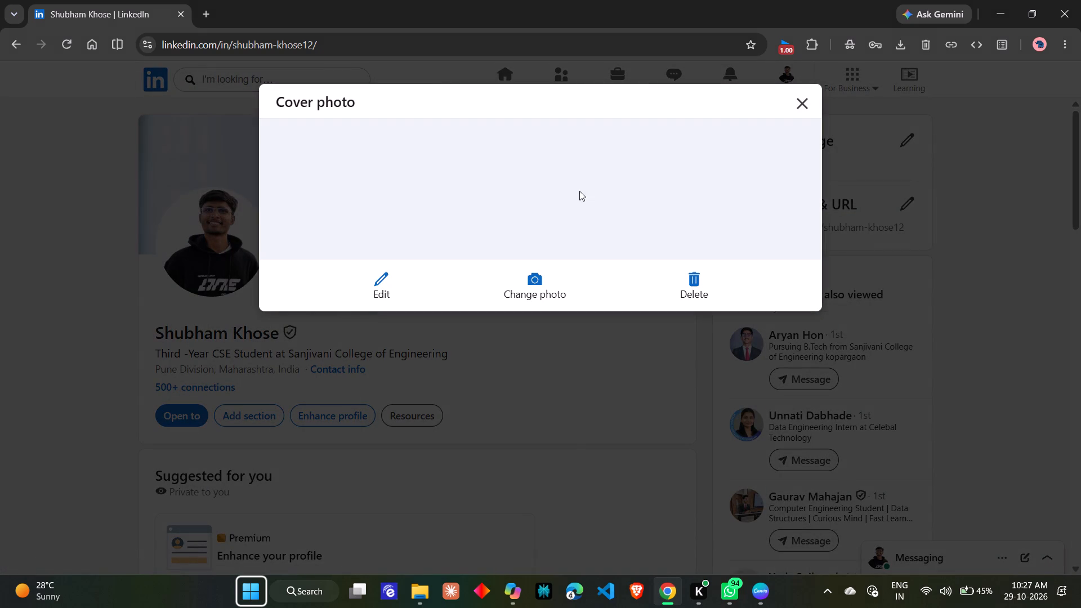
click(538, 276)
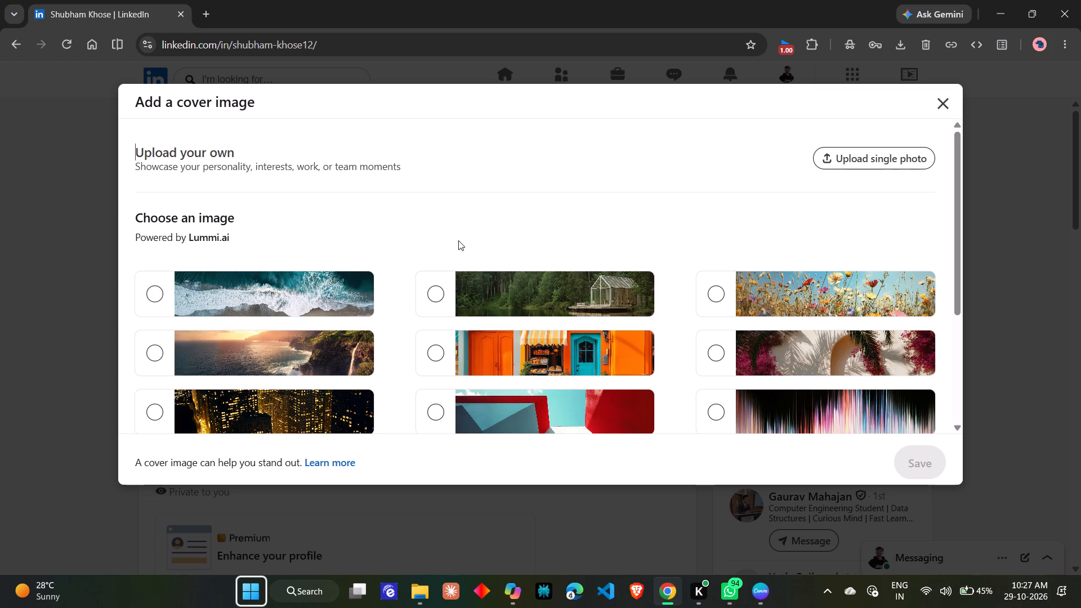
scroll(408, 241, down, 9)
scroll(408, 241, up, 6)
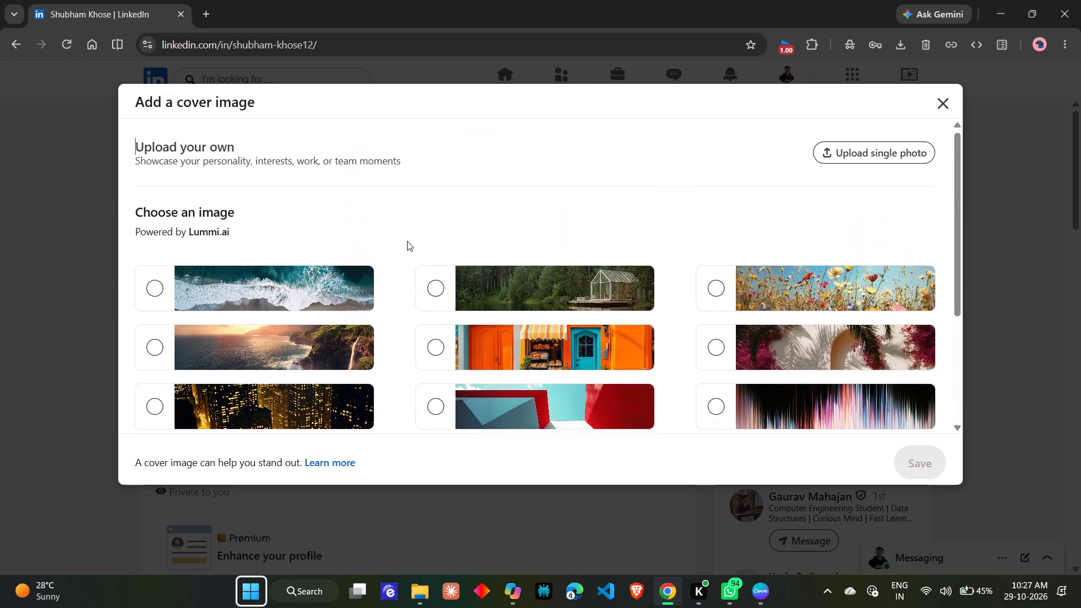
scroll(407, 241, up, 2)
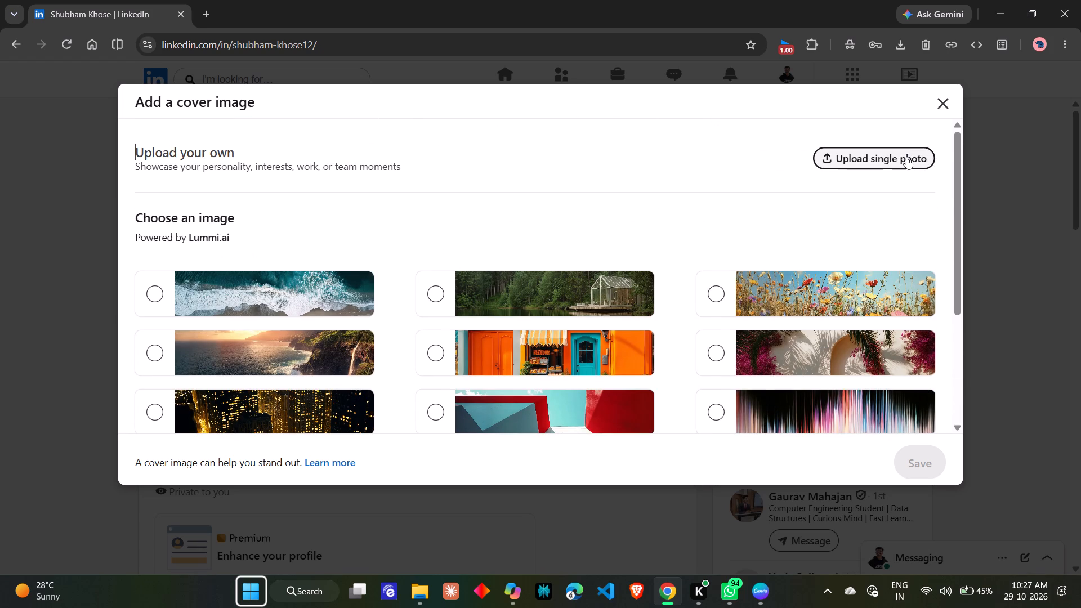
Upload White Minimalist Profile LinkedIn Banner as a single cover photo, moving the file from the desktop into the 2026-44 folder in the file chooser.
click(906, 157)
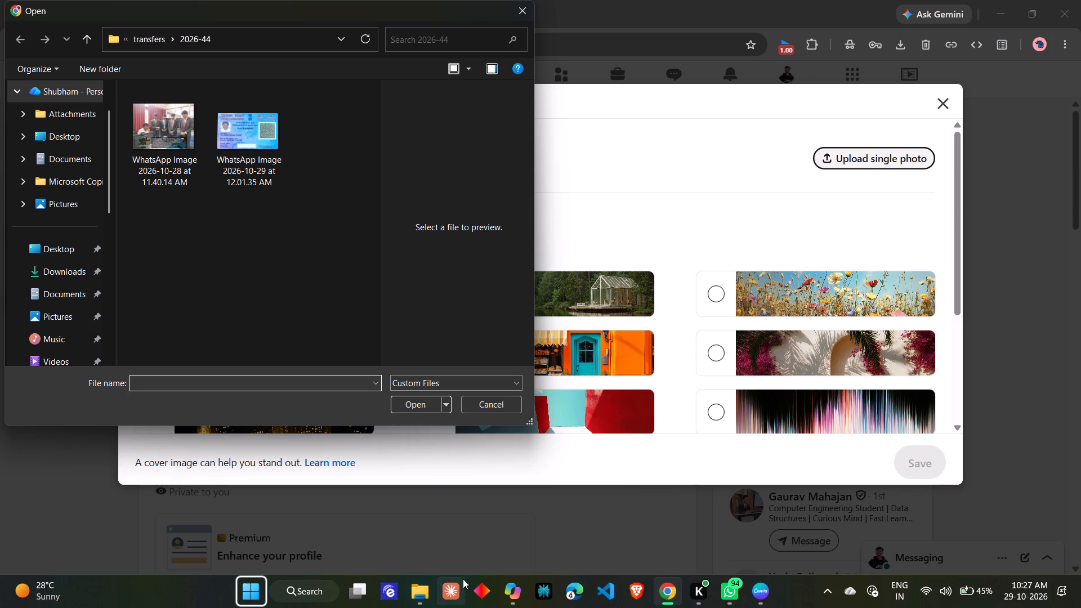
key(super+d)
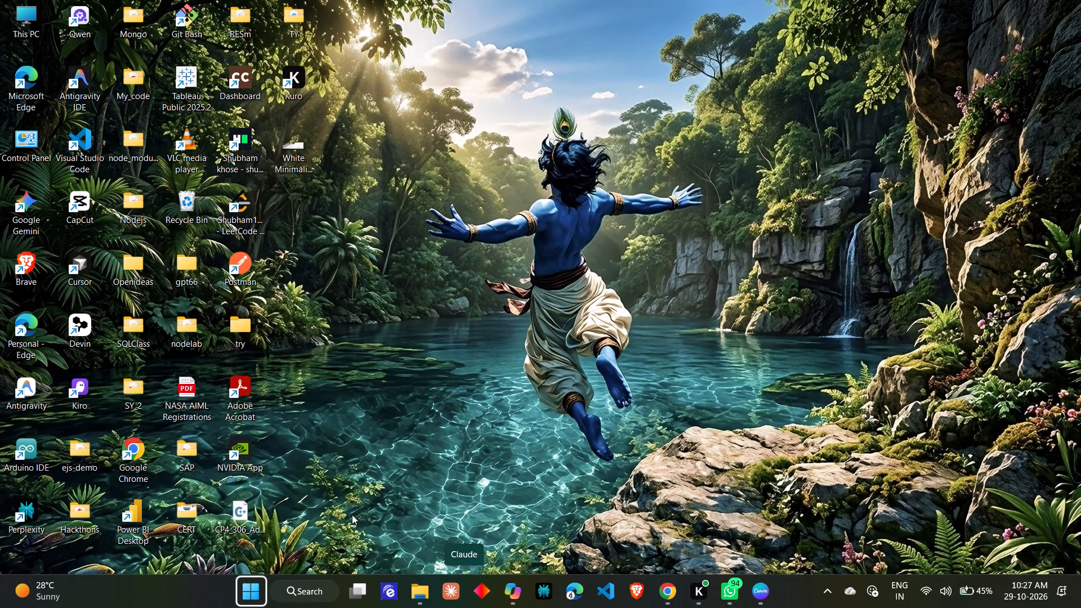
drag(280, 145, 626, 498)
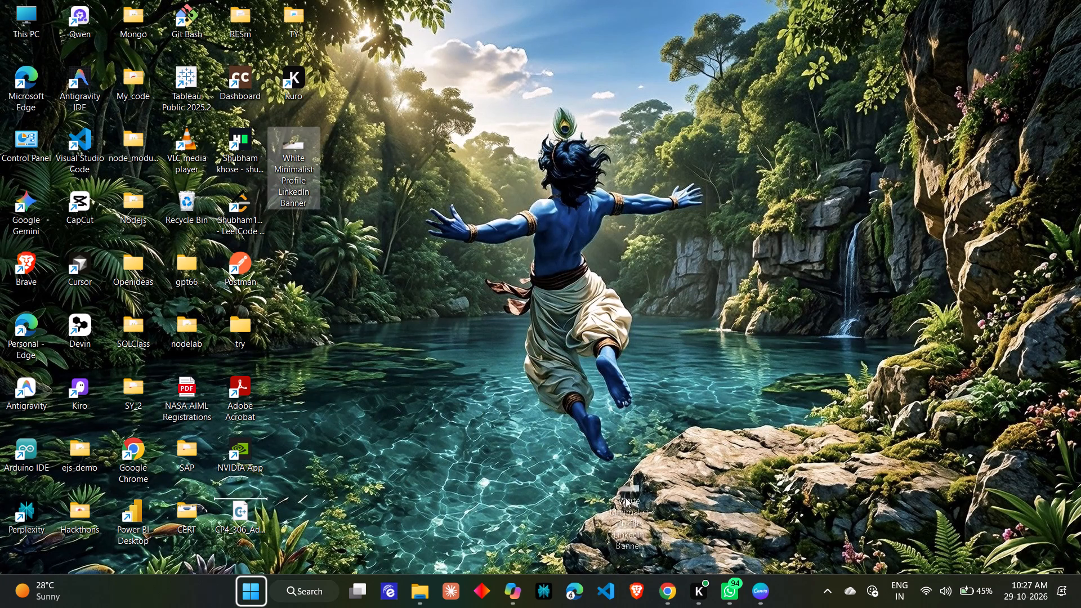
drag(626, 498, 659, 579)
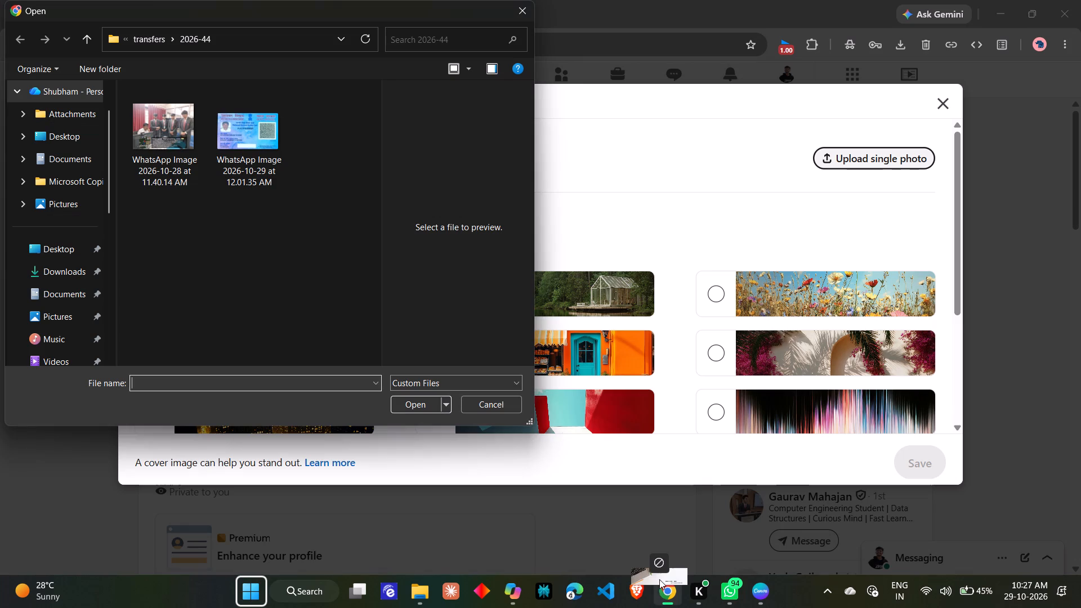
drag(659, 579, 256, 360)
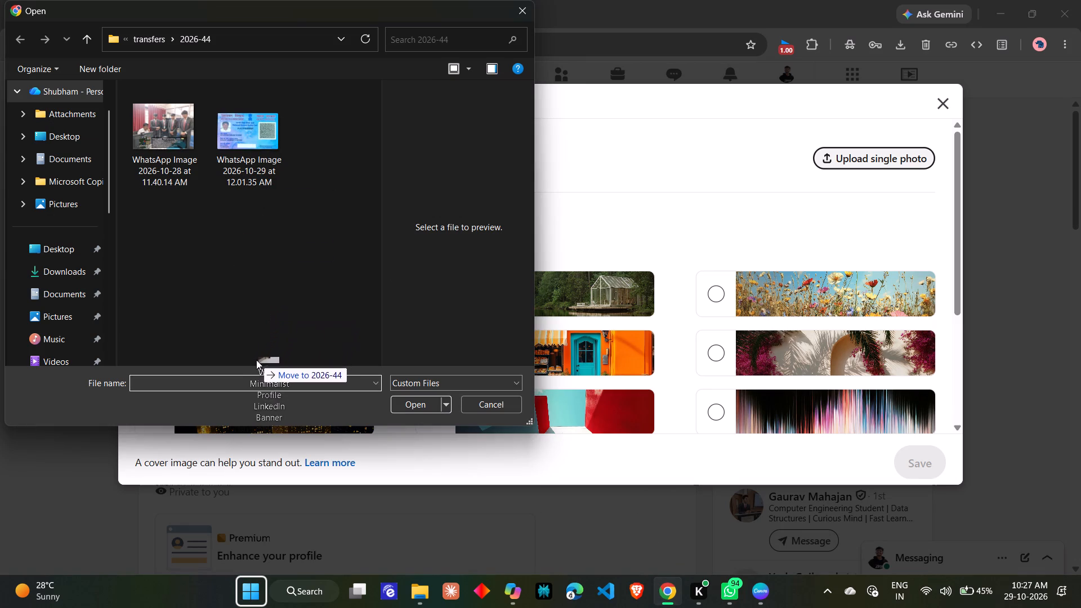
drag(256, 360, 256, 361)
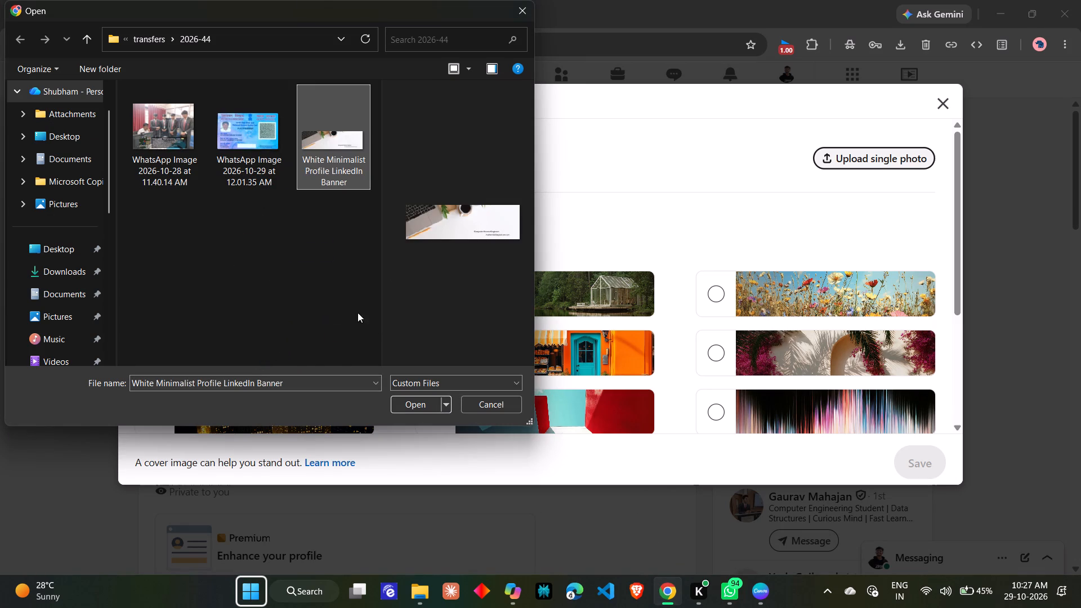
click(349, 161)
click(419, 401)
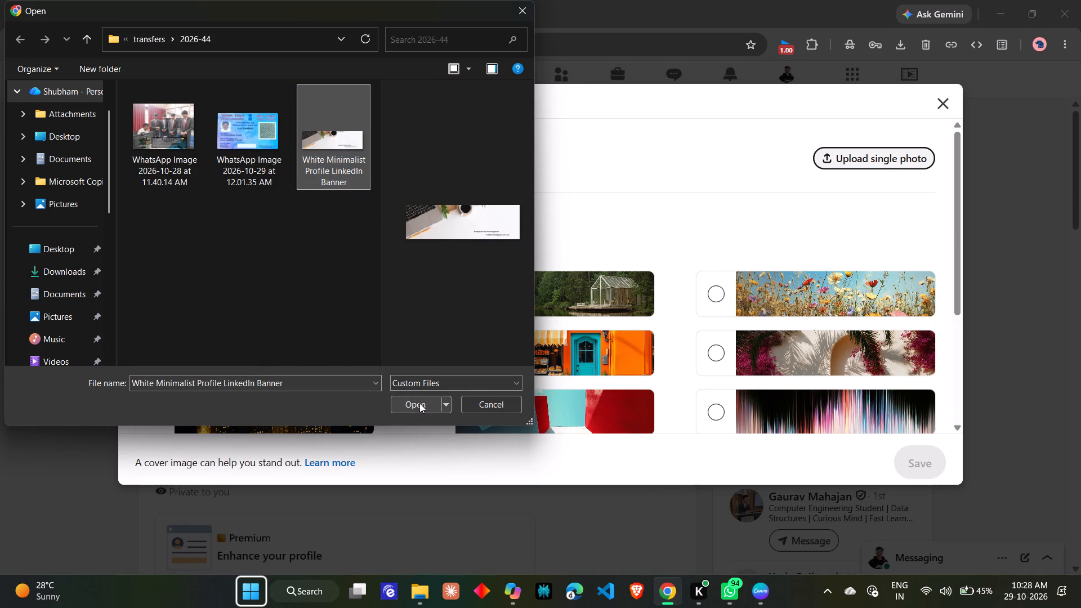
click(419, 403)
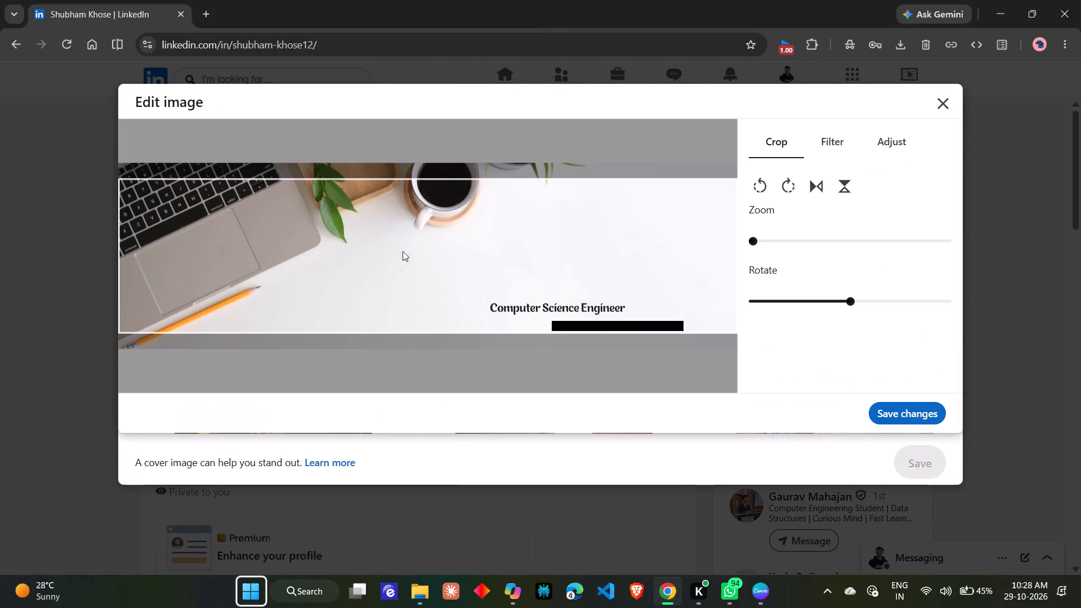
Shift the banner image down within the crop frame until its top edge meets the frame's top.
drag(369, 173, 365, 195)
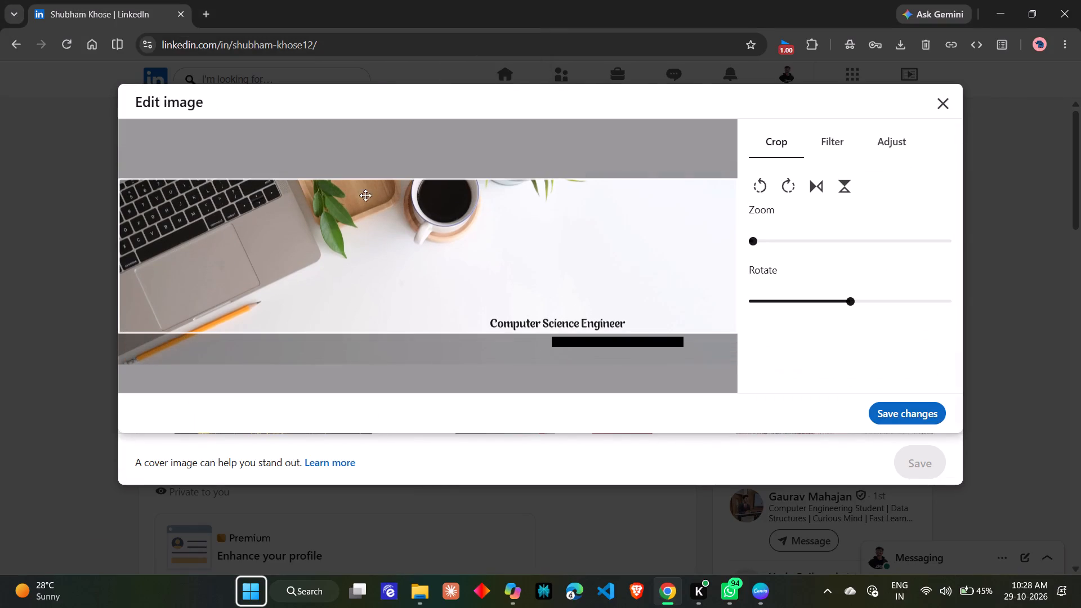
drag(365, 195, 365, 239)
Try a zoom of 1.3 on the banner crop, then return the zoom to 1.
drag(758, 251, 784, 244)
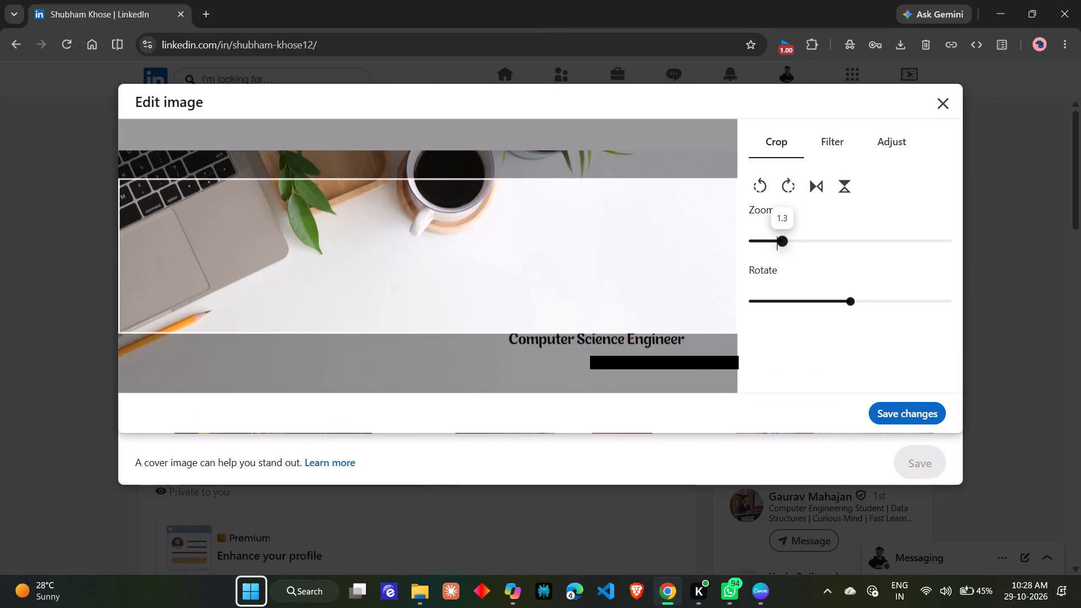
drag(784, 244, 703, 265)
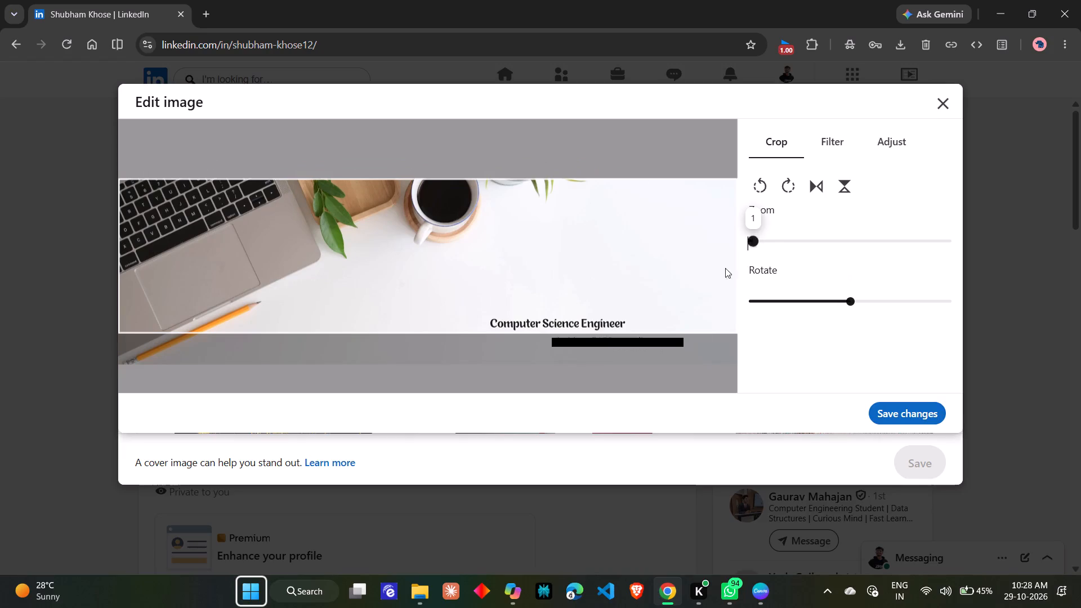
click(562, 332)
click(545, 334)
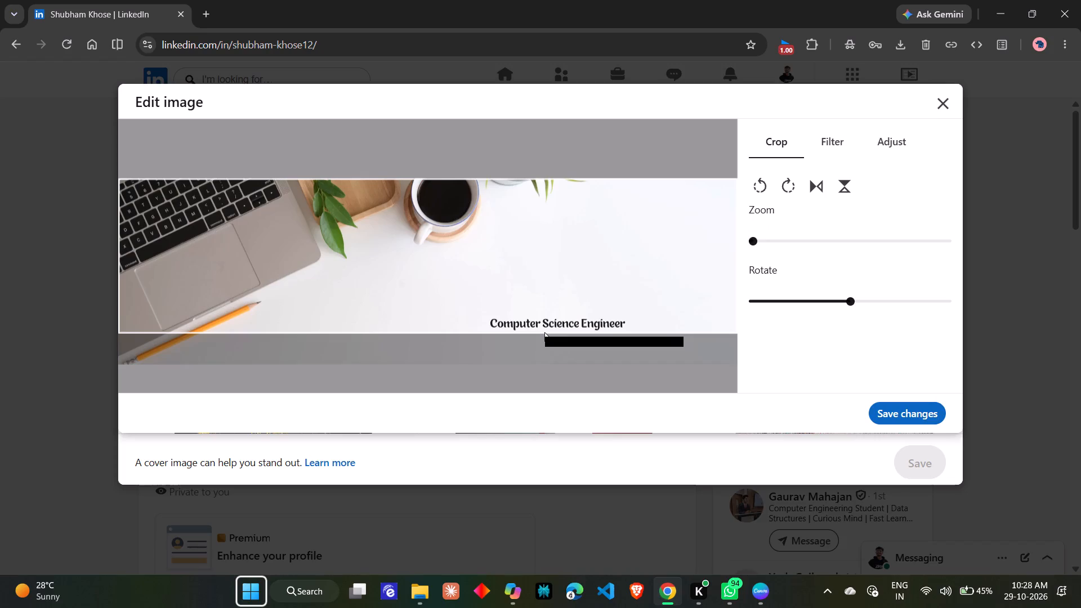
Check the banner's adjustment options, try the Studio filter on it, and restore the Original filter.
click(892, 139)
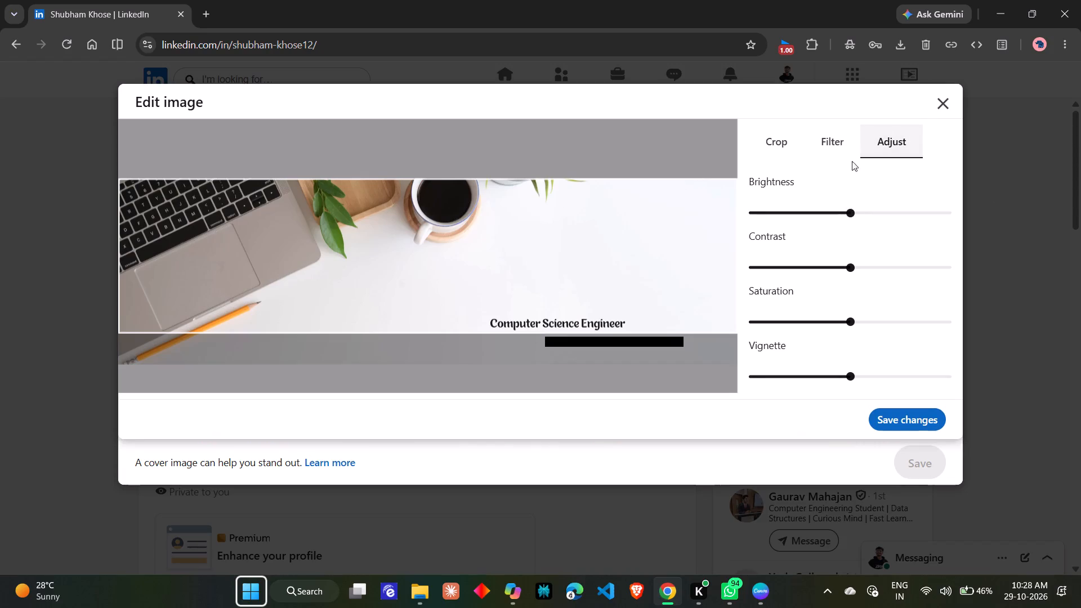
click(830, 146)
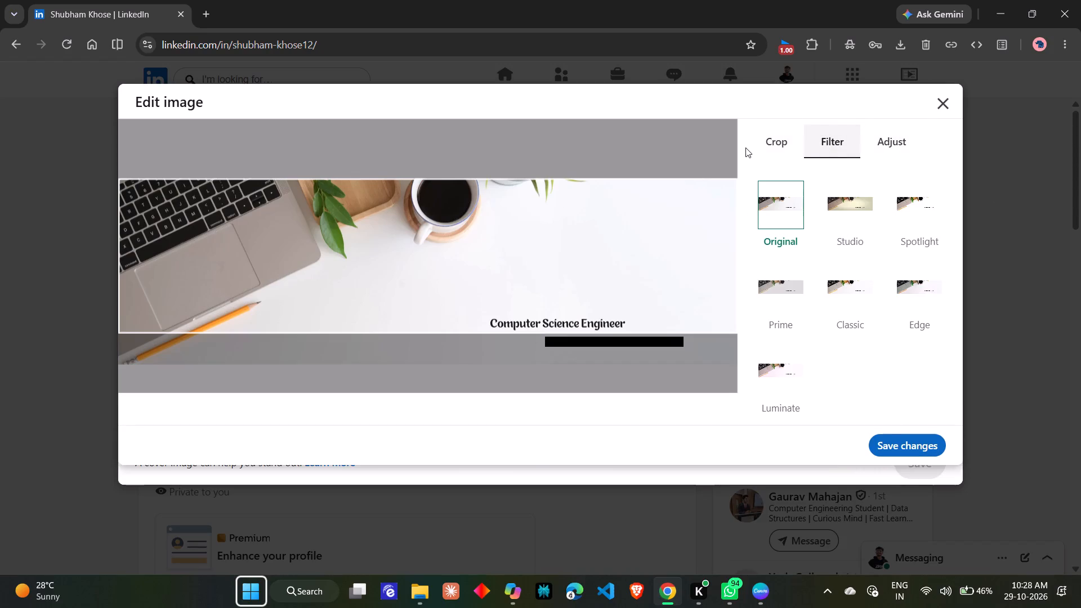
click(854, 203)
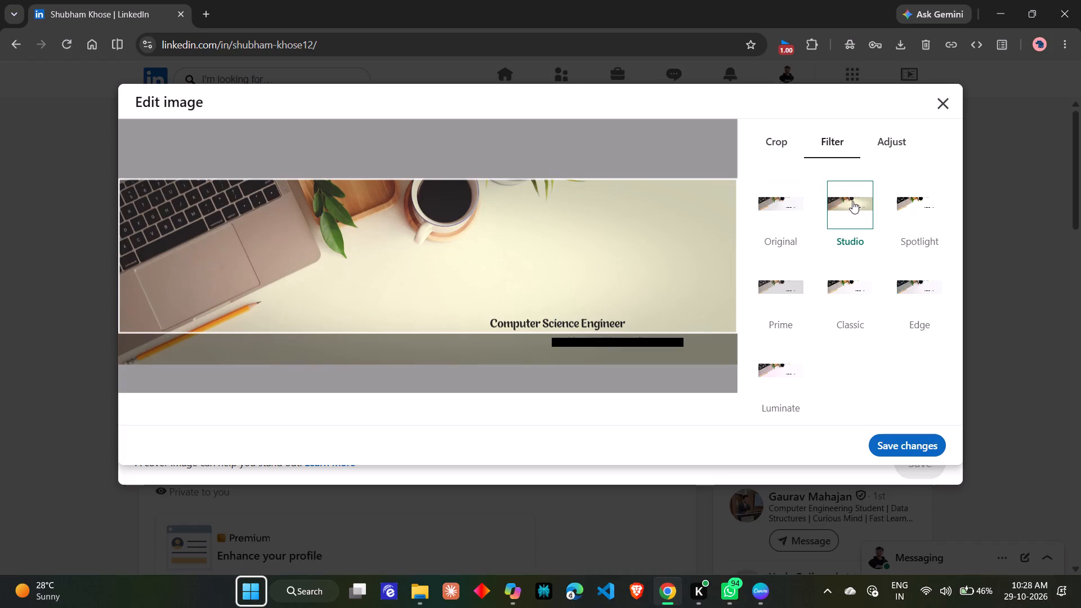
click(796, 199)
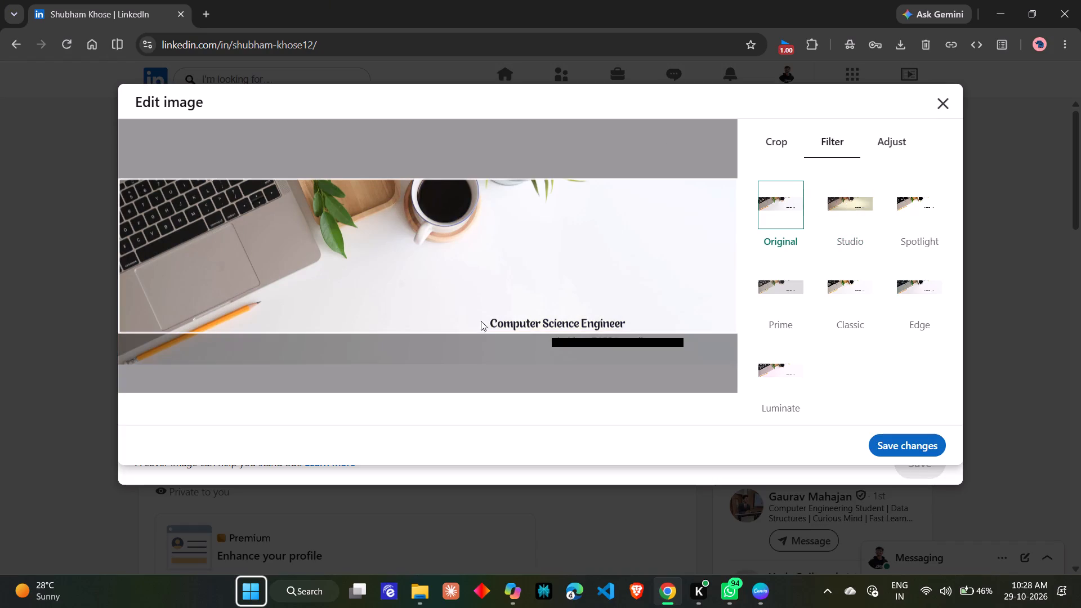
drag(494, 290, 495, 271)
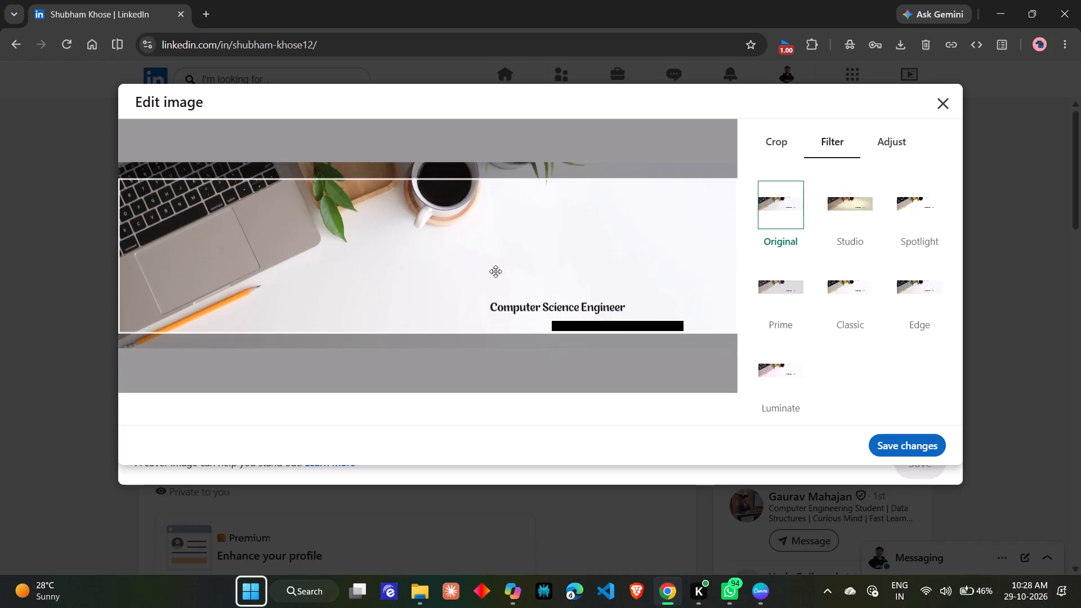